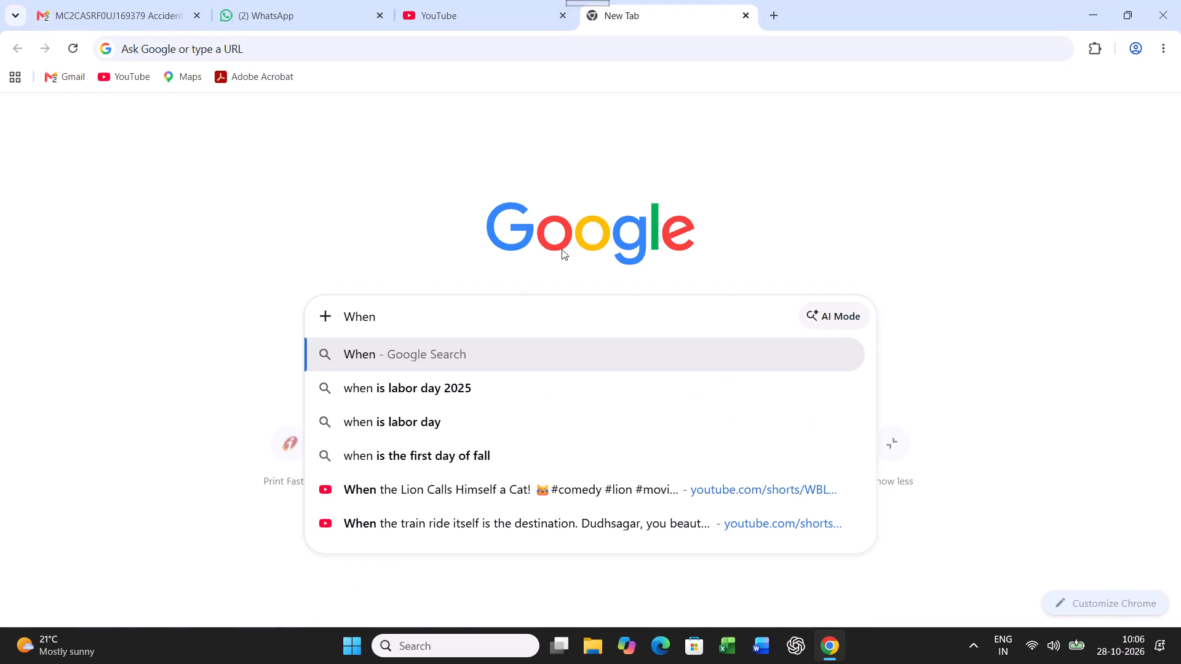
Continue the Google search query after "When" with "min", without submitting the search.
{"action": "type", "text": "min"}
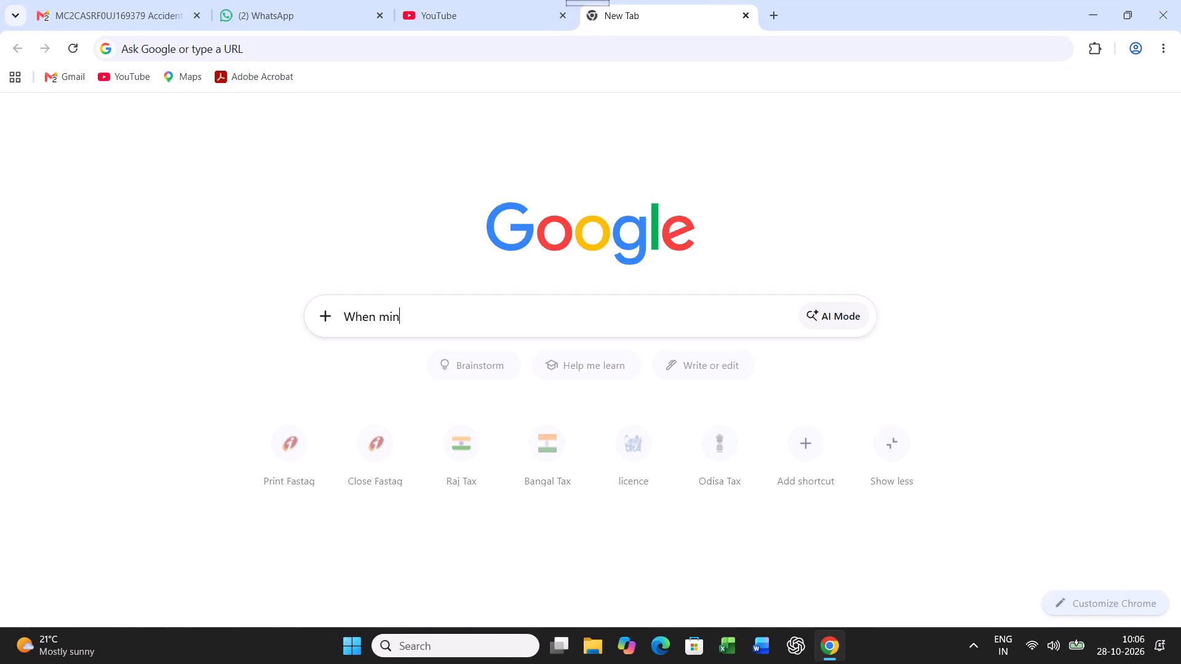
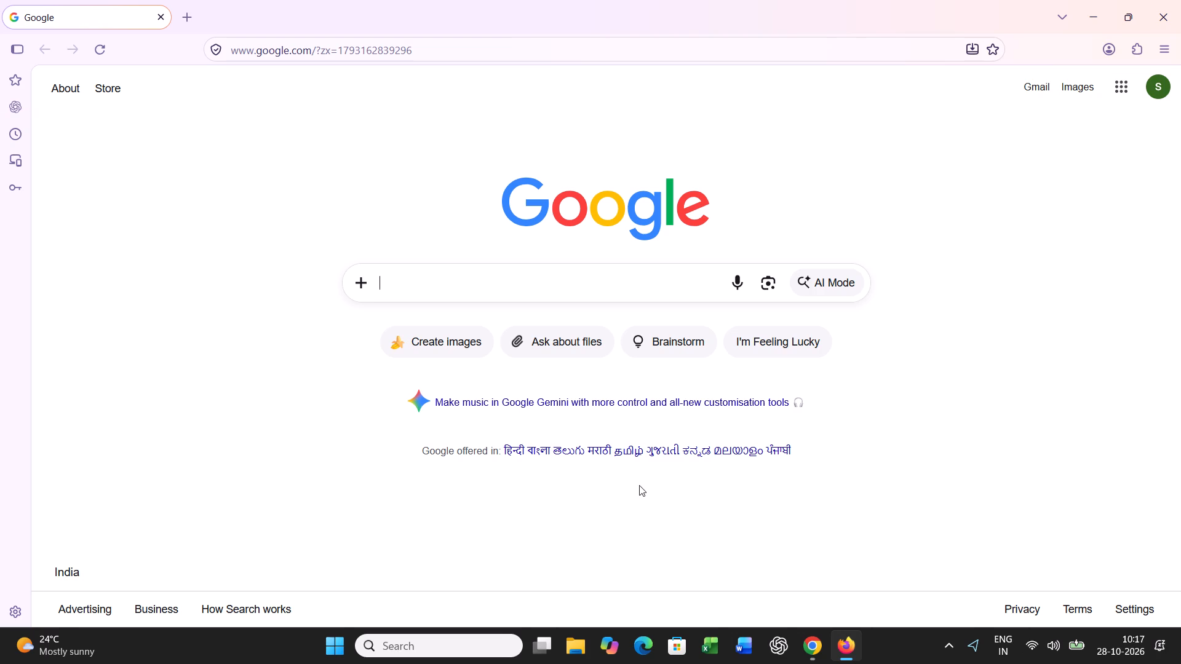
Open the Hindi-to-English Google Translate page in a new tab and close the original Google tab.
{"action": "left_click", "coordinate": [179, 19]}
{"action": "left_click", "coordinate": [450, 318]}
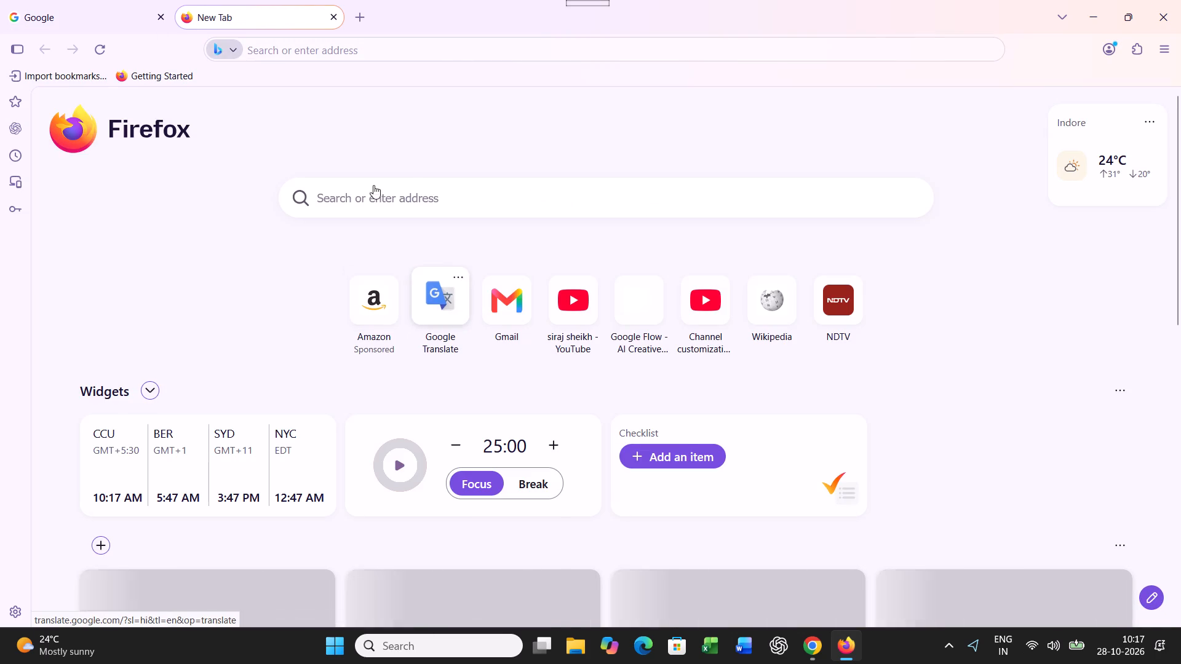
{"action": "left_click", "coordinate": [161, 10]}
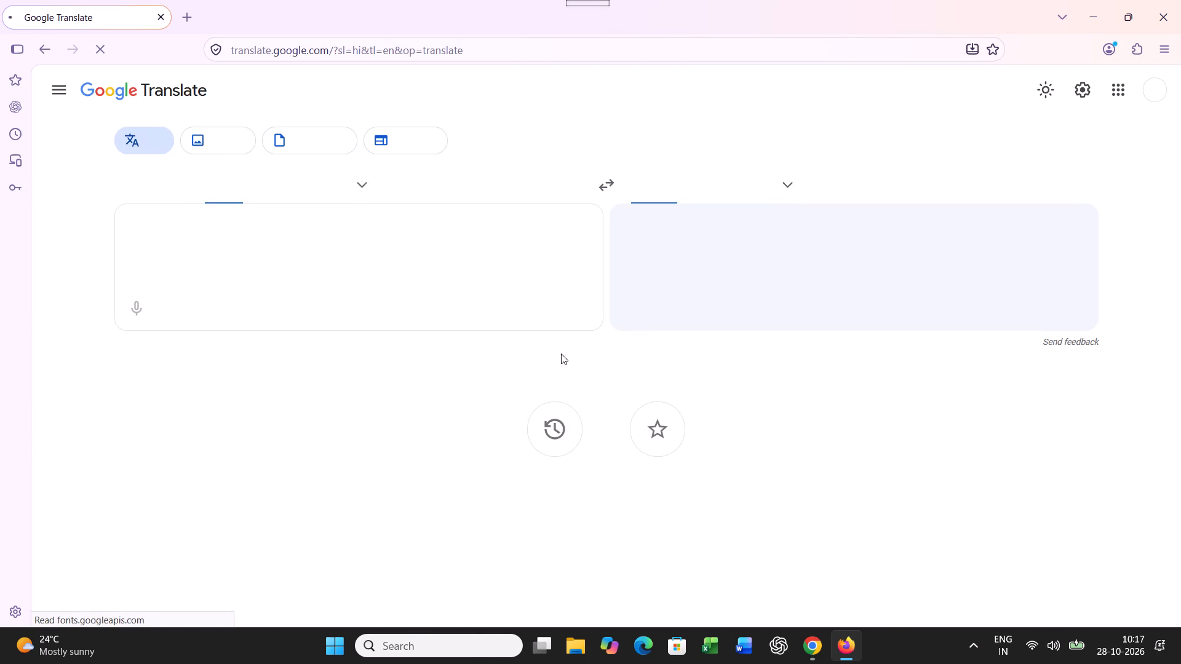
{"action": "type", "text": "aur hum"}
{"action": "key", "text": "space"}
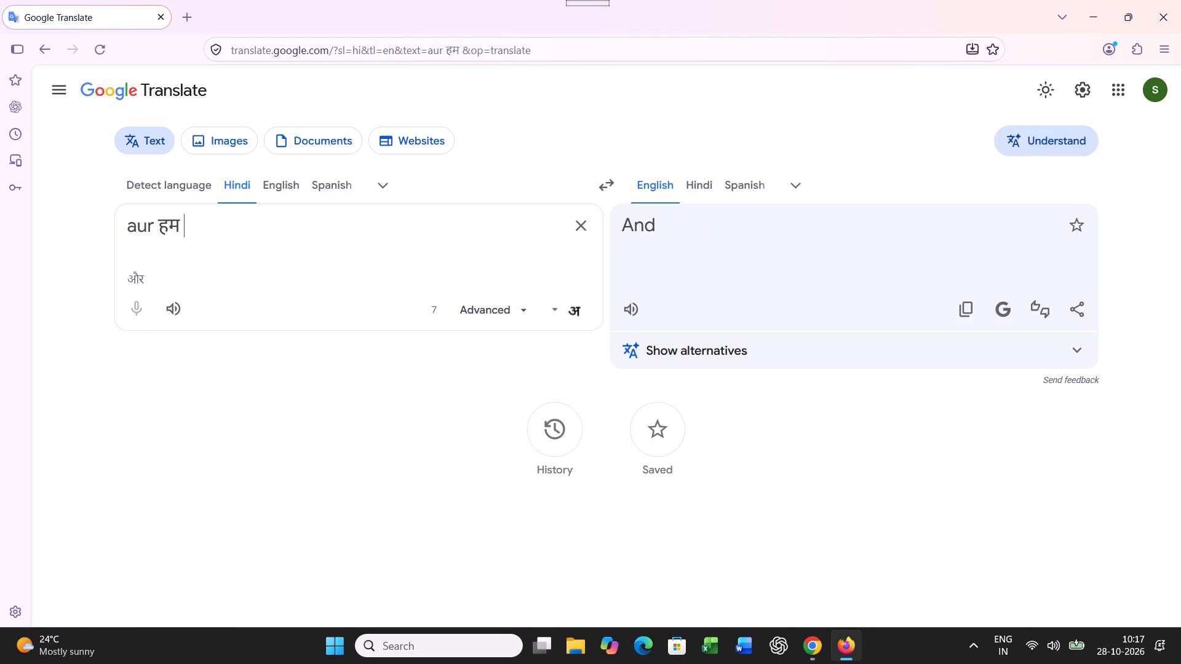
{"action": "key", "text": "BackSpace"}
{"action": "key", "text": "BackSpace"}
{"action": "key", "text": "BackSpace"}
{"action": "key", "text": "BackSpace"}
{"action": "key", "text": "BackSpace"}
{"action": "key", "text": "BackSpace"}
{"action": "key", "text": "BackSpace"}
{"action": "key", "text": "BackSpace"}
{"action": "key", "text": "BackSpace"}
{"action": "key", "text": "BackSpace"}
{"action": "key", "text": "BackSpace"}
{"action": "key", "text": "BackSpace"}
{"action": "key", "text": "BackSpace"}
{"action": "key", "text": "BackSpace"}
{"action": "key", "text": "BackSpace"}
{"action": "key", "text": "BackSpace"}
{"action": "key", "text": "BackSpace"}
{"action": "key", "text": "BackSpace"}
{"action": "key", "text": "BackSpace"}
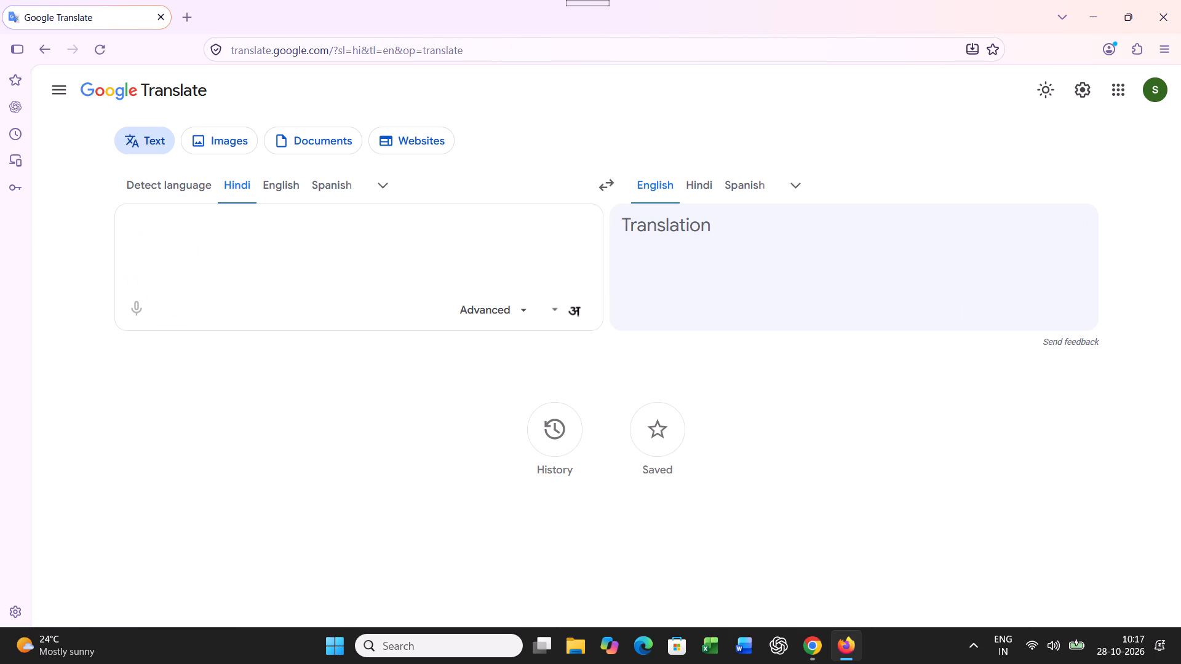
Enter "aur hum koshish kar rahe he" as the Hindi source text, transliterated into Devanagari, for translation into English.
{"action": "type", "text": "aur"}
{"action": "key", "text": "space"}
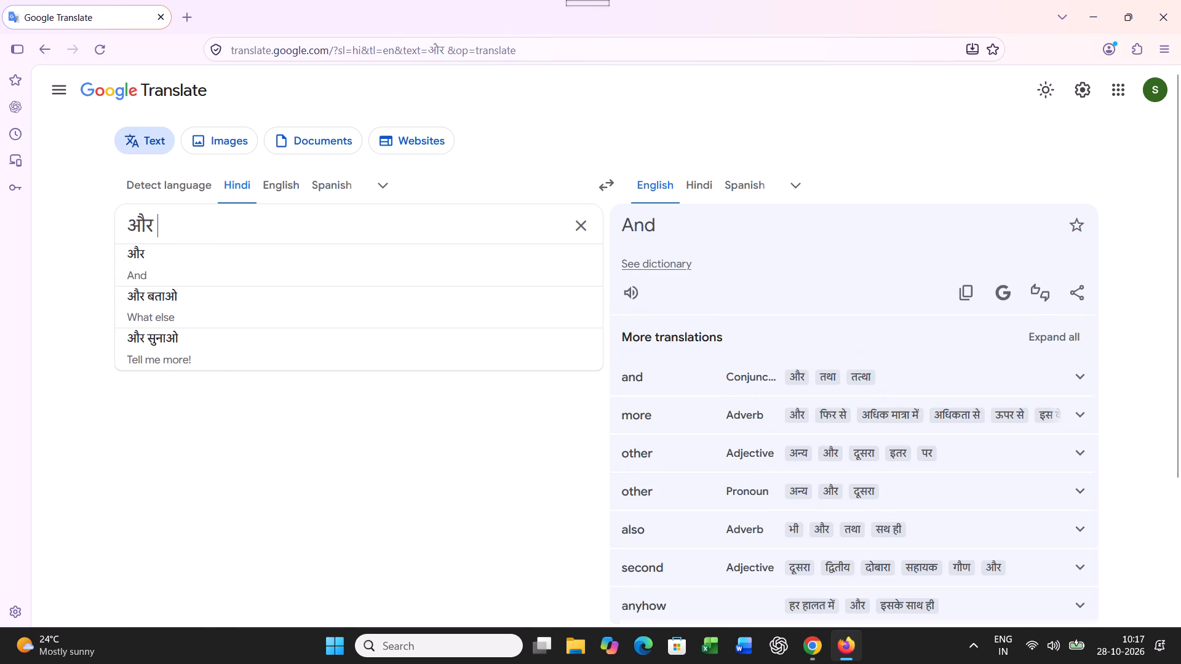
{"action": "type", "text": "hum koshish"}
{"action": "key", "text": "space"}
{"action": "type", "text": "kar rahe he"}
{"action": "key", "text": "space"}
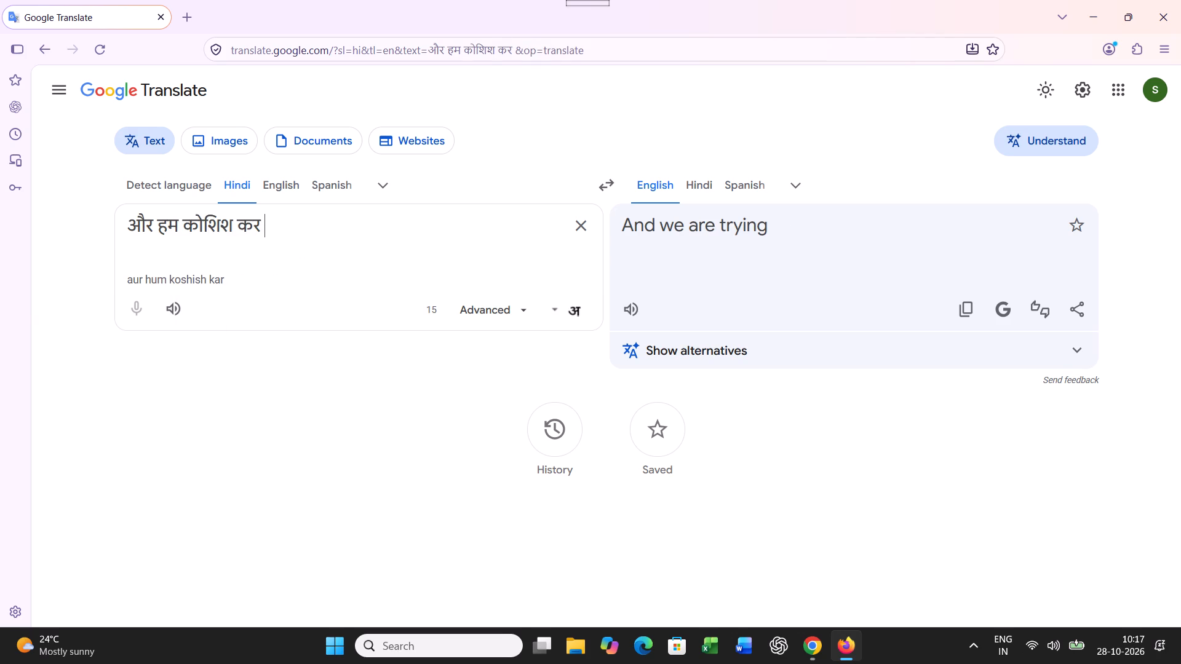
{"action": "key", "text": "BackSpace"}
{"action": "key", "text": "space"}
{"action": "type", "text": "rahe"}
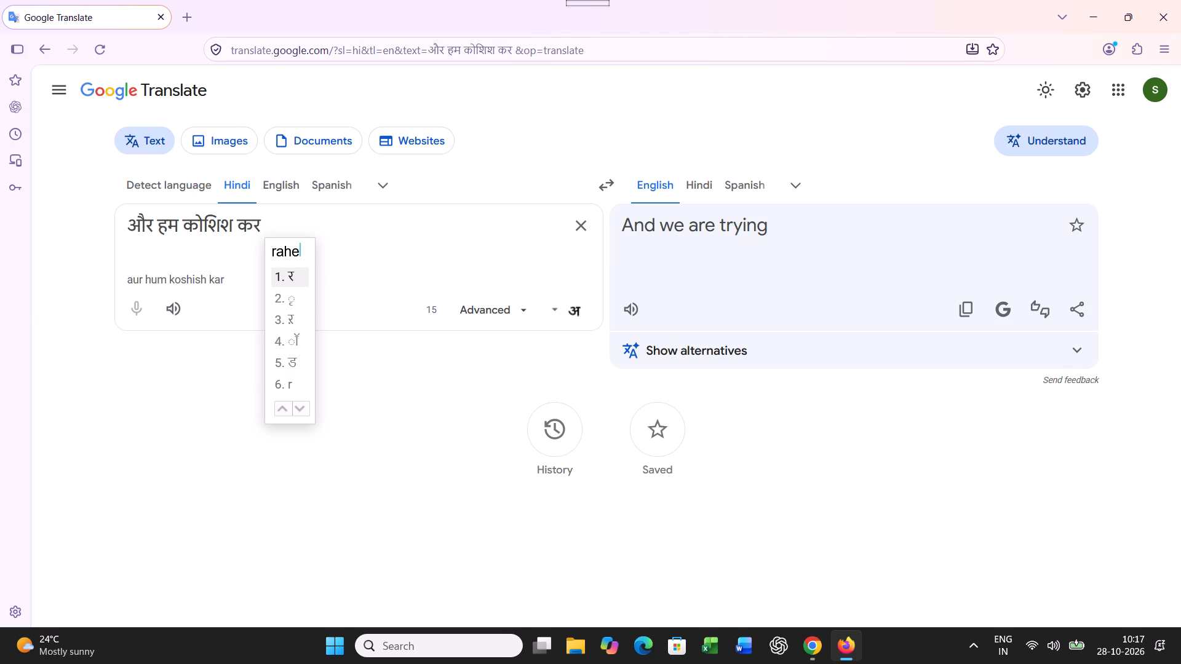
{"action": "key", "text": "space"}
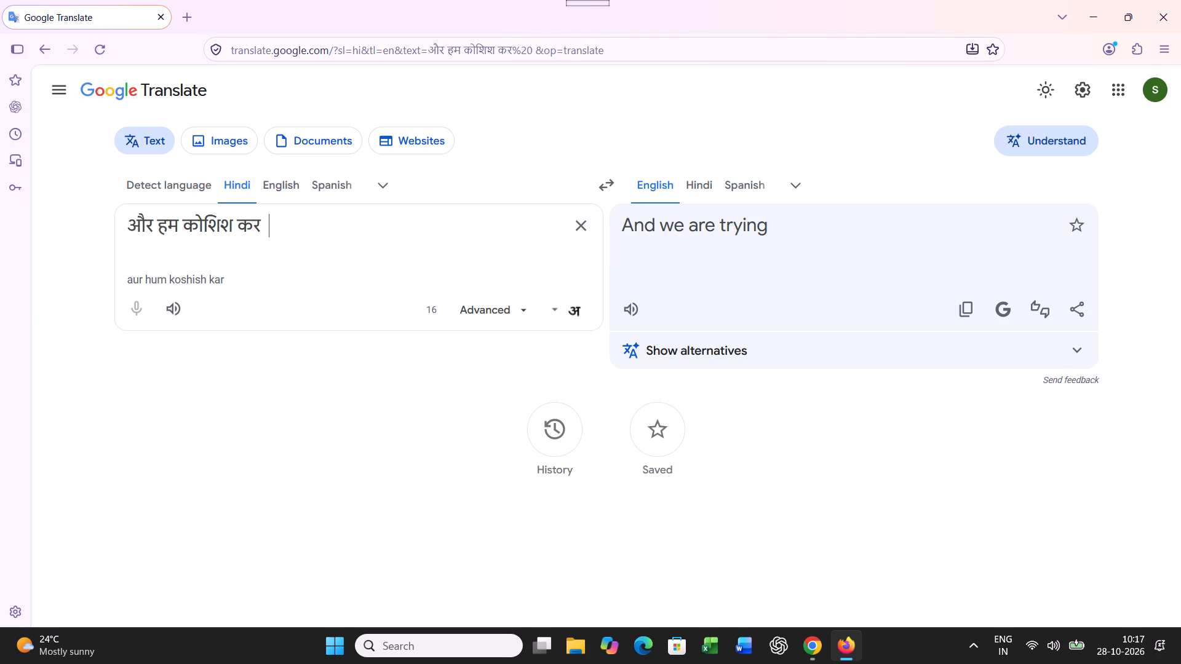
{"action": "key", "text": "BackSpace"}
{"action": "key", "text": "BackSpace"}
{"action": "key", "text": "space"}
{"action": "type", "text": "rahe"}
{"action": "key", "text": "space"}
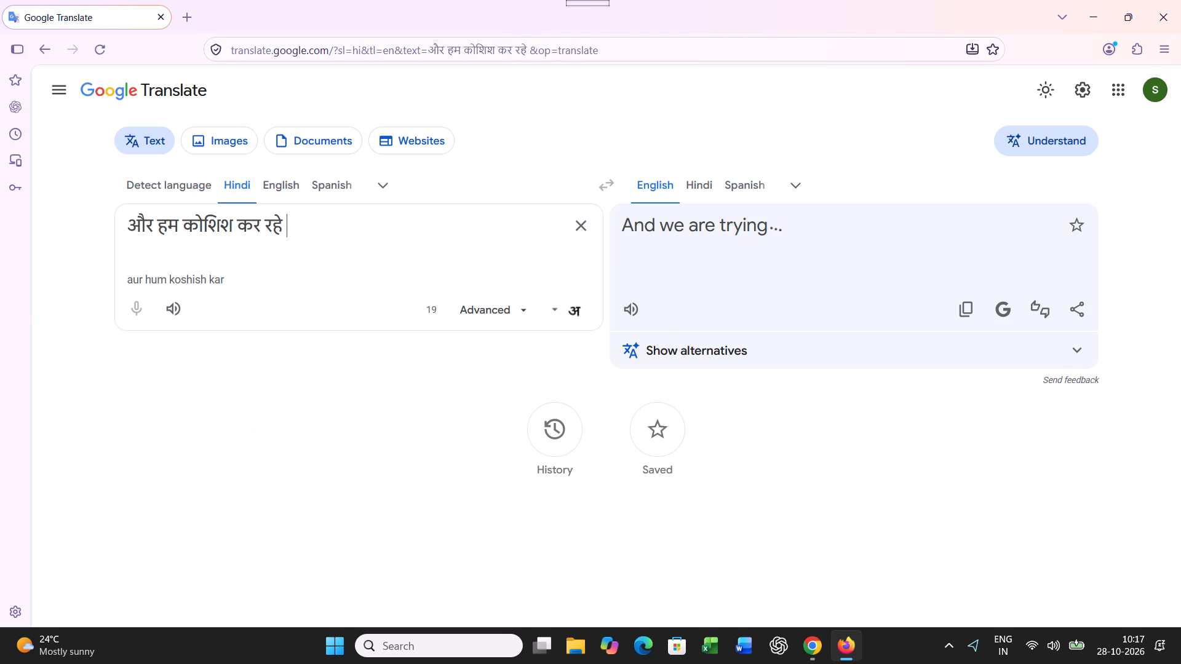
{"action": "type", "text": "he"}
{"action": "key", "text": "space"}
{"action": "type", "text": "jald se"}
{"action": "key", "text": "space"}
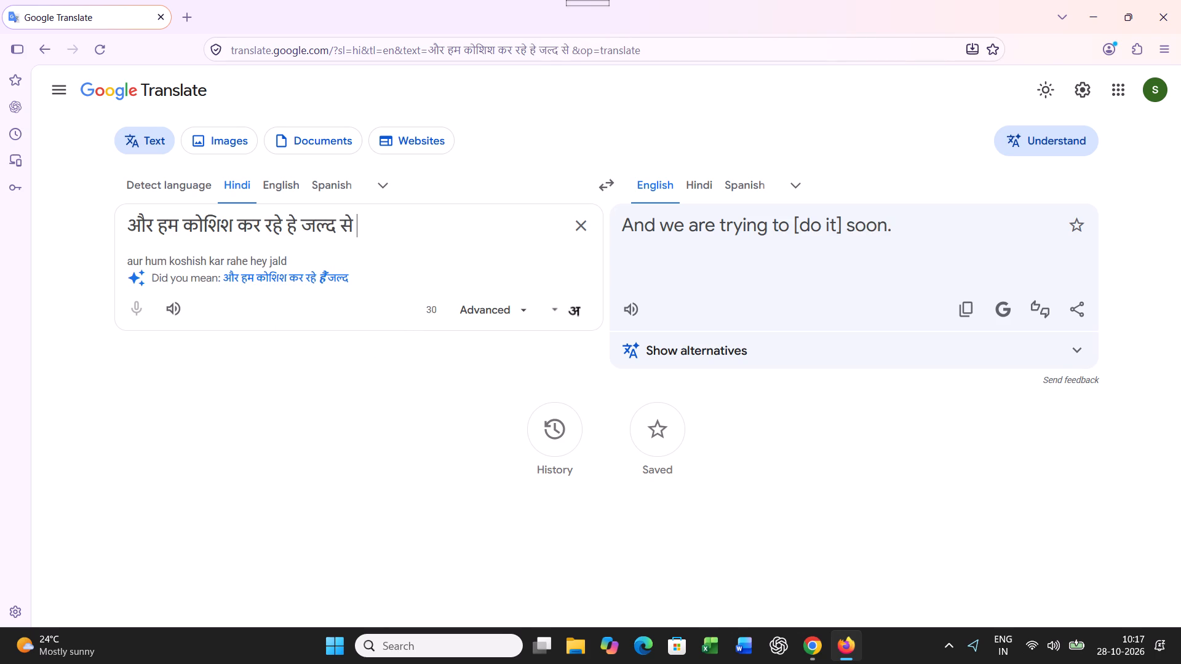
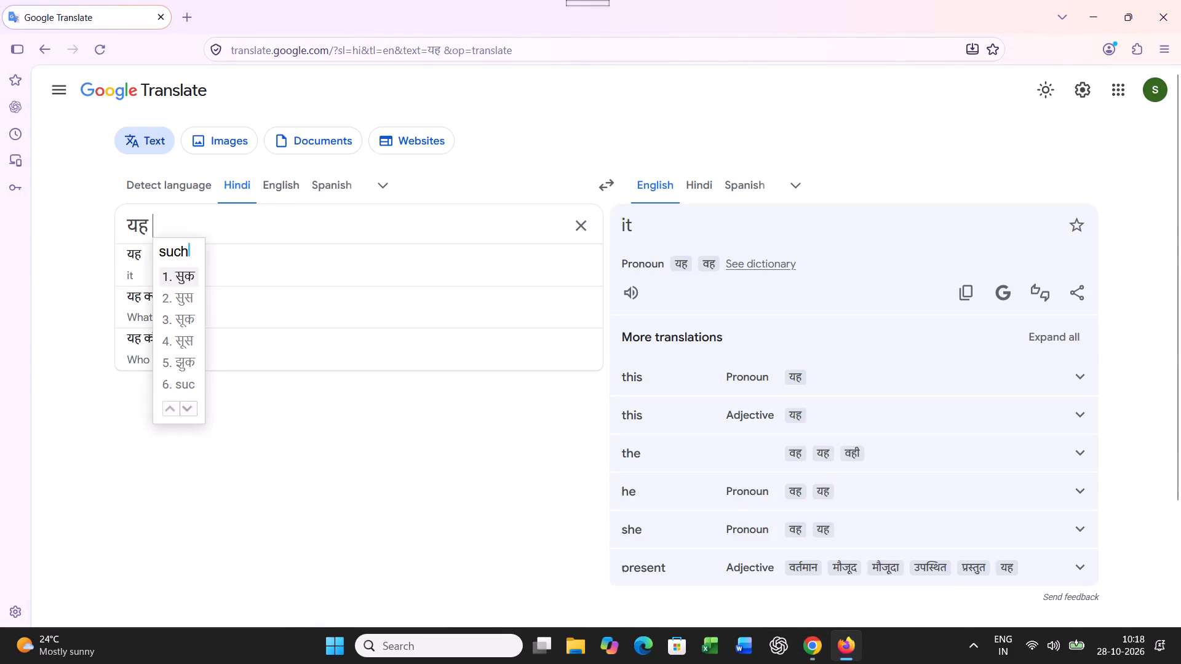
Continue the Hindi source text to read "यह सुचना हम पहले ही obl और", keeping "obl" in Latin letters.
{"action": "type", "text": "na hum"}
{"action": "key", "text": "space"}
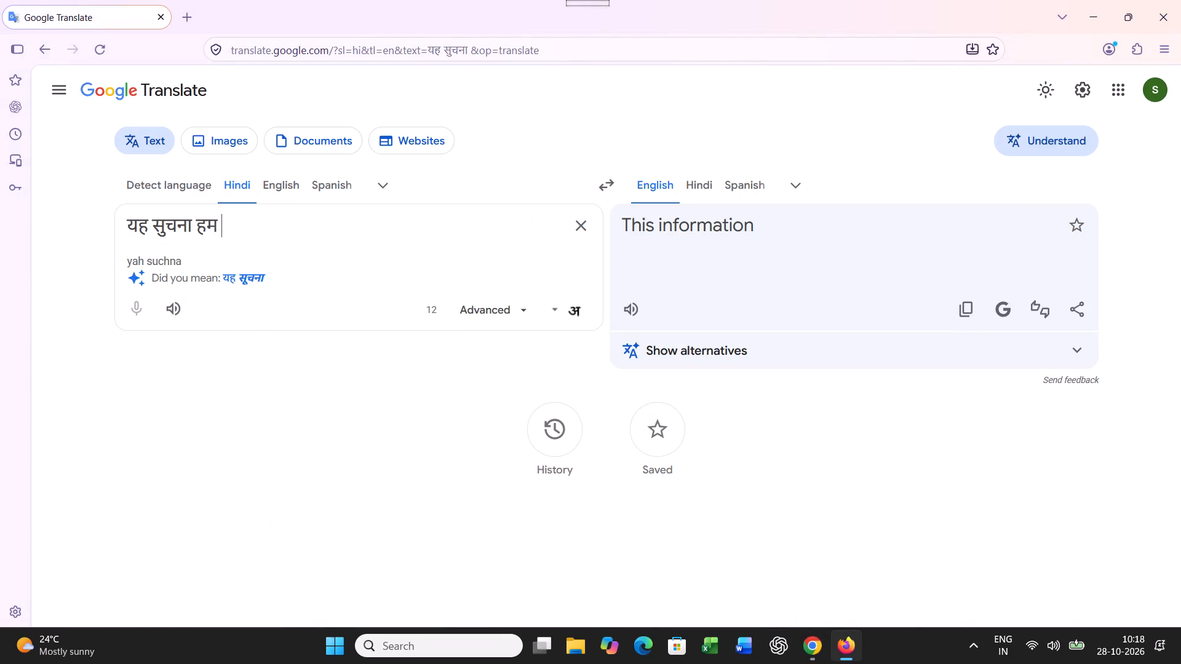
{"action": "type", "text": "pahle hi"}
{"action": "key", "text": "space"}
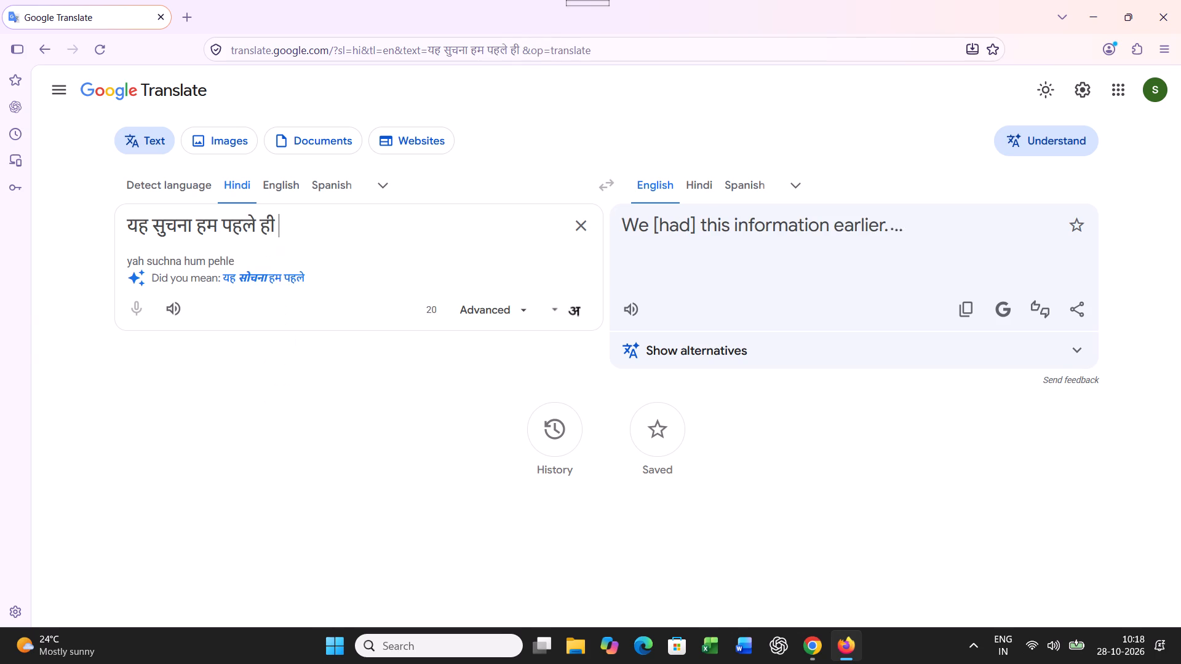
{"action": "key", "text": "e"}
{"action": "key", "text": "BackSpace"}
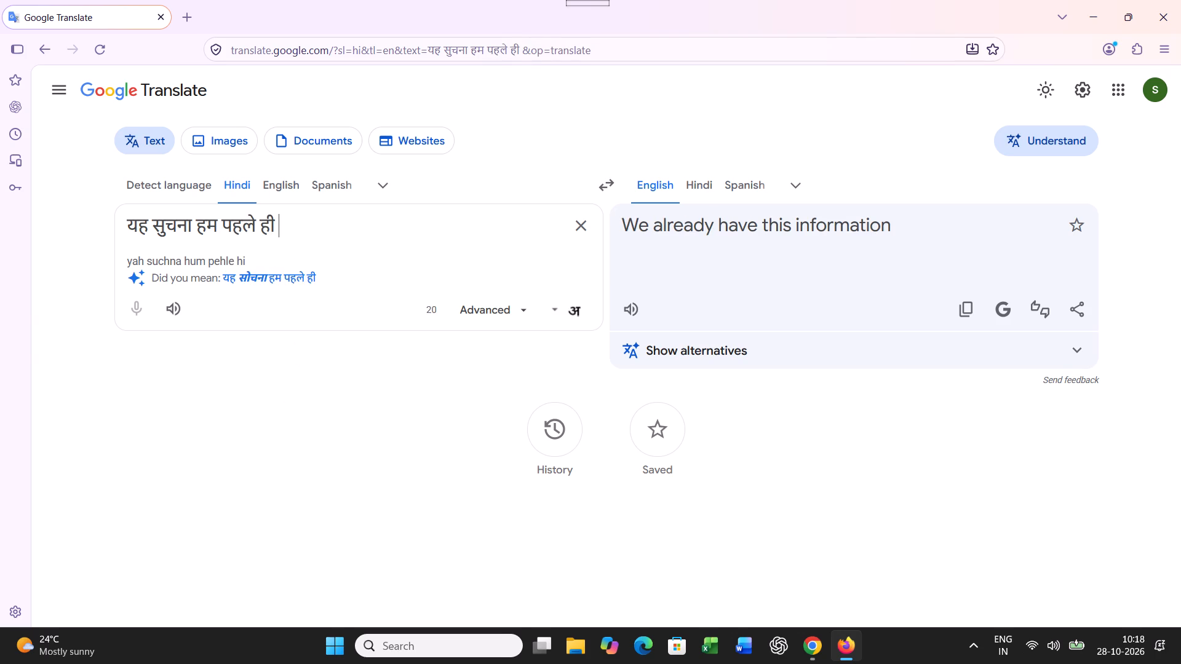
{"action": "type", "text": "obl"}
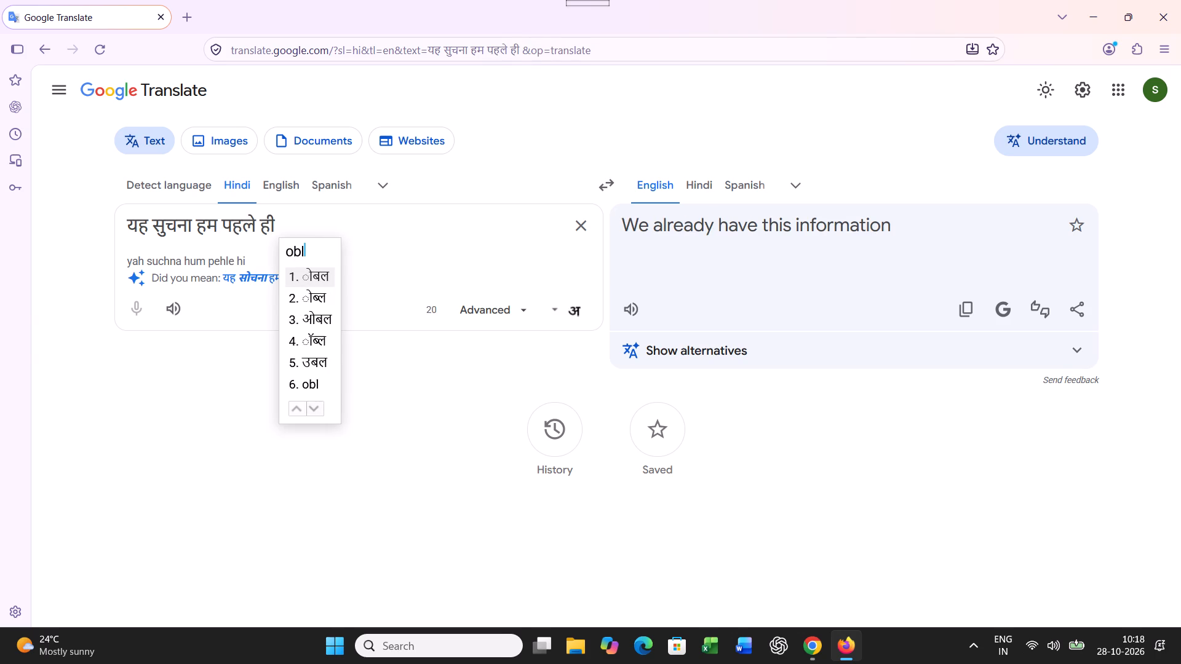
{"action": "left_click", "coordinate": [310, 387]}
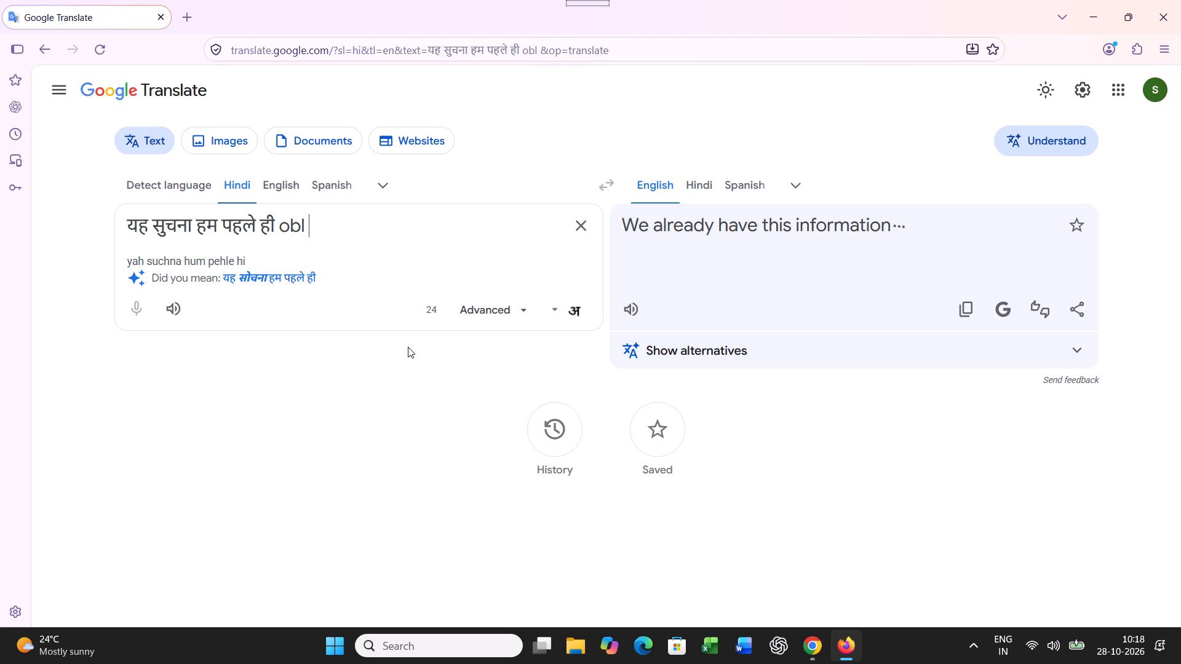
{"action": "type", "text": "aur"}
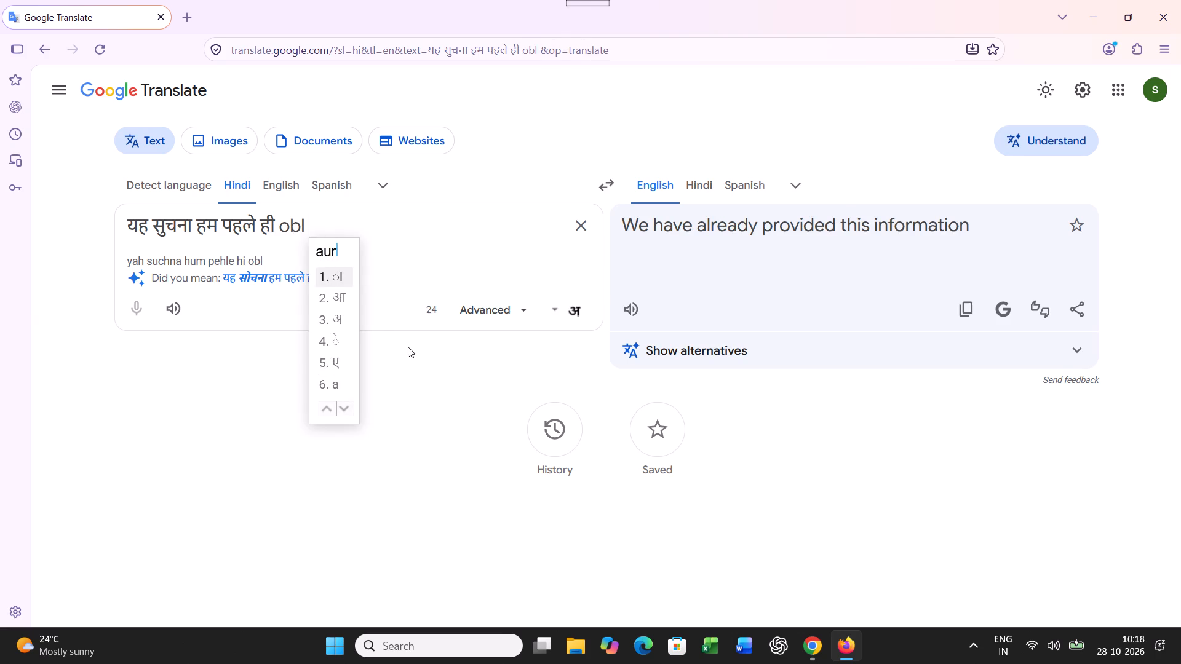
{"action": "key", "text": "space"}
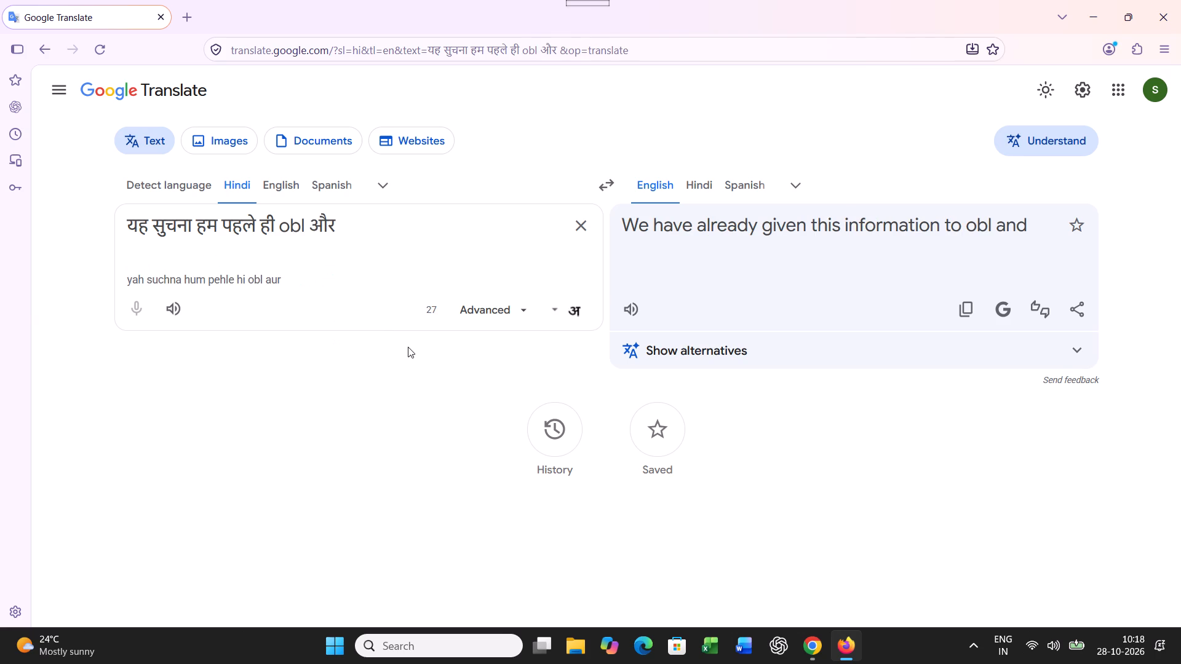
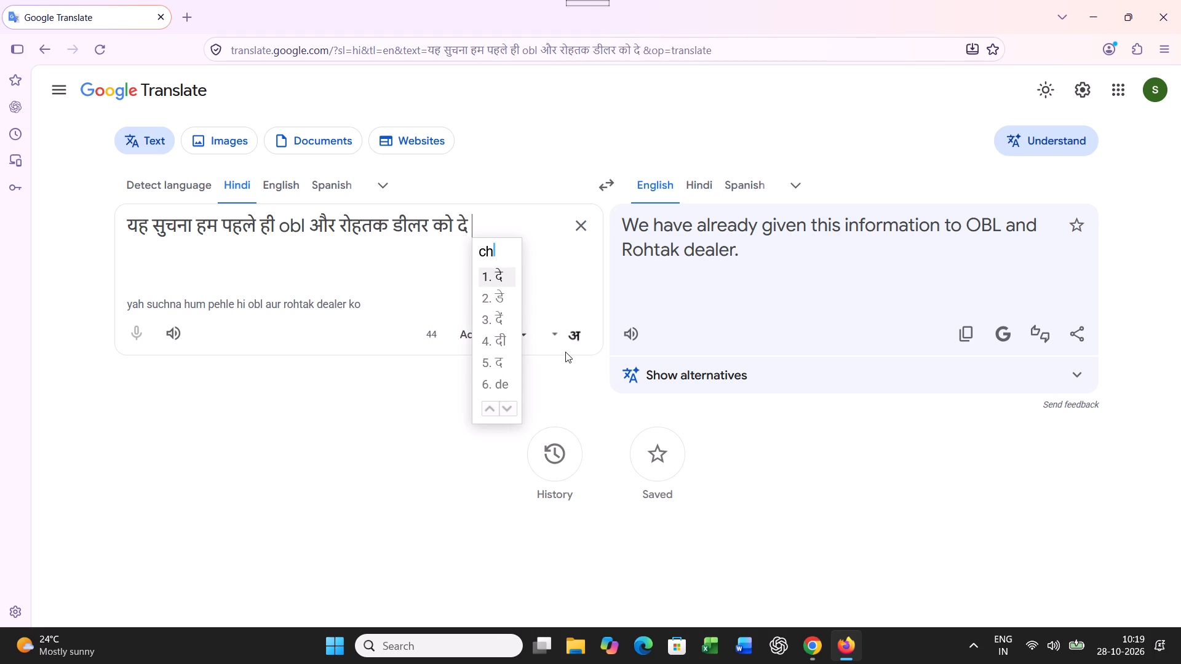
Complete the Hindi source sentence about informing OBL and the Rohtak dealer with "chuke he", transliterated into Devanagari.
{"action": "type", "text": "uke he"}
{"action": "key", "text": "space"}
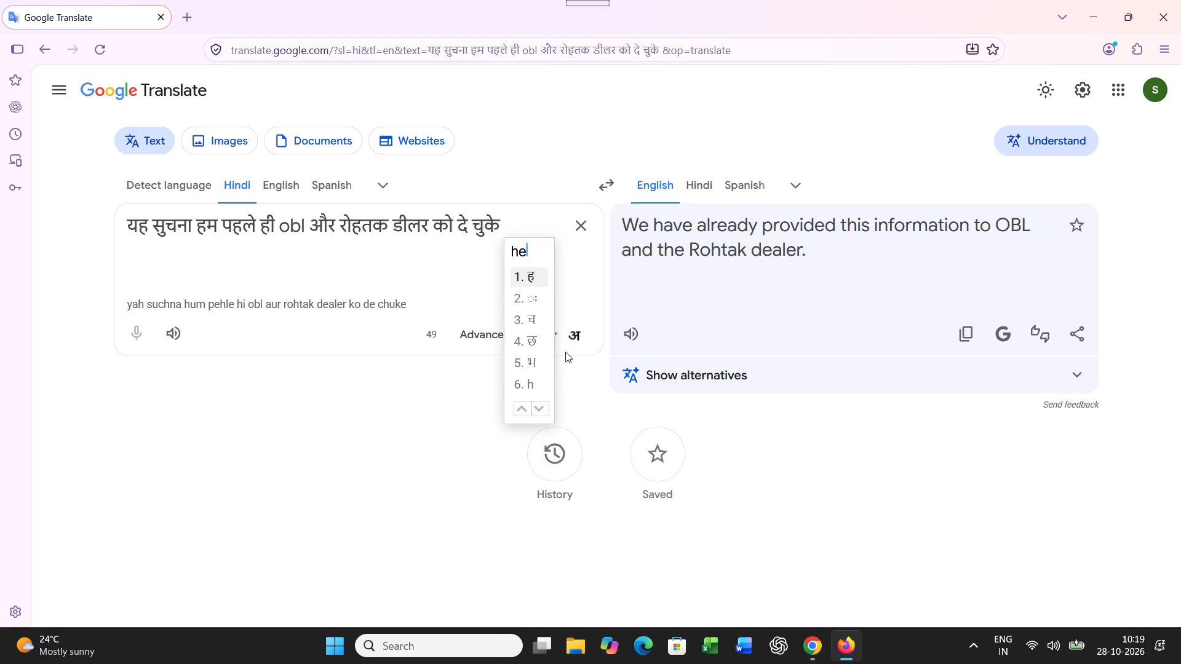
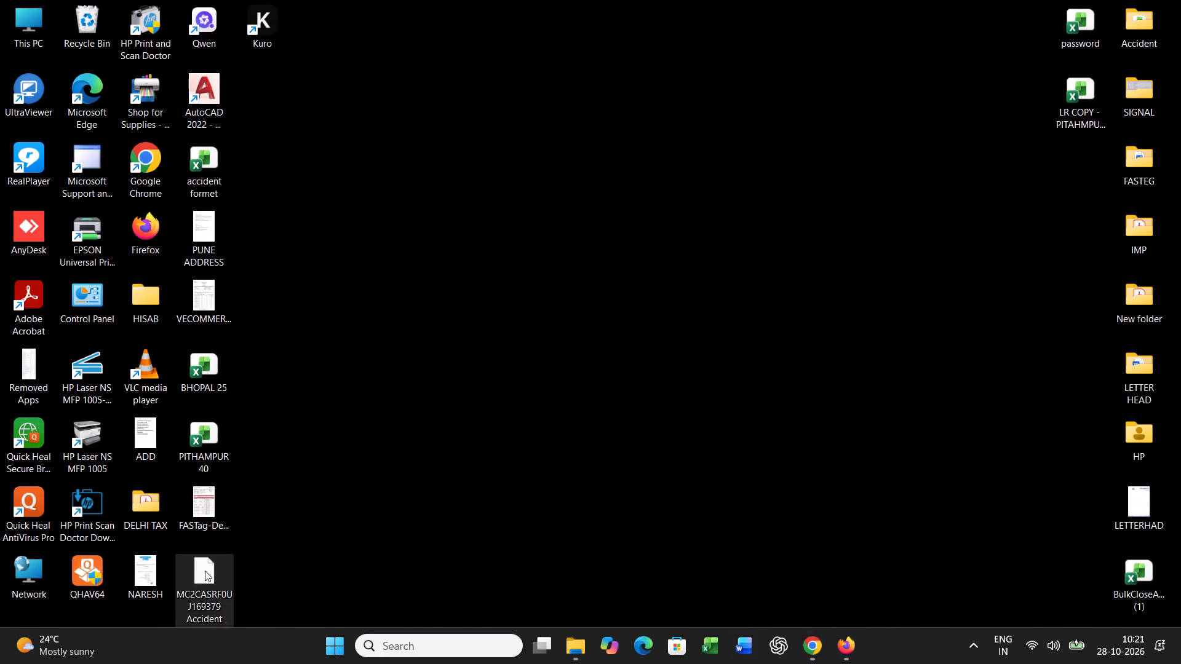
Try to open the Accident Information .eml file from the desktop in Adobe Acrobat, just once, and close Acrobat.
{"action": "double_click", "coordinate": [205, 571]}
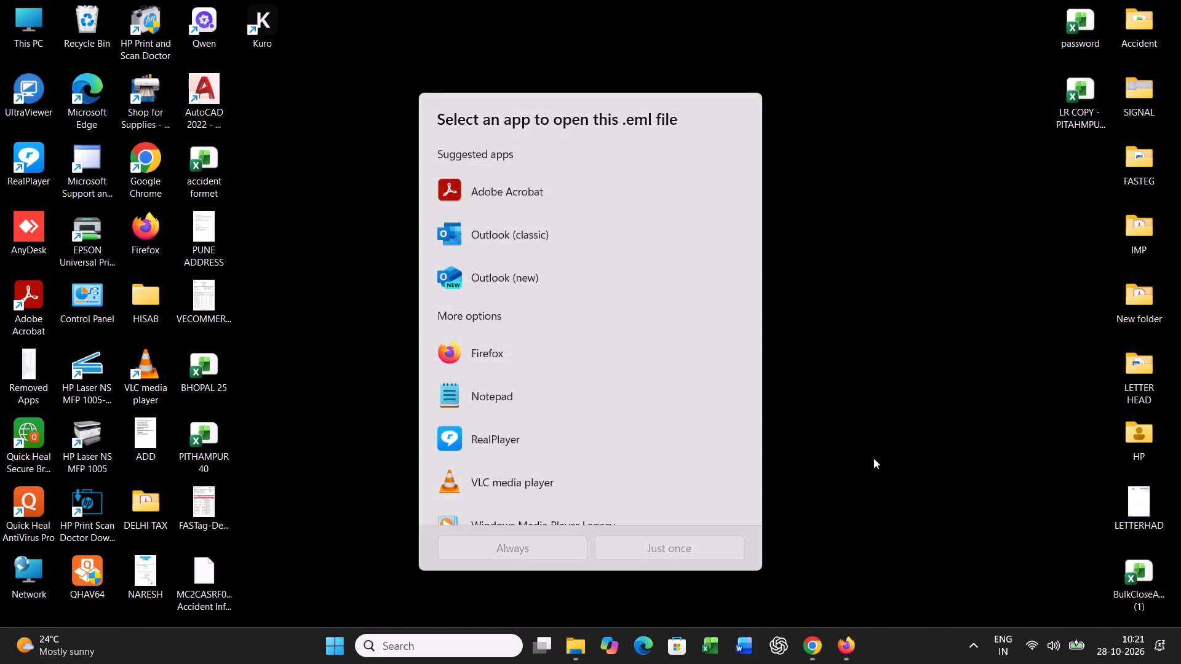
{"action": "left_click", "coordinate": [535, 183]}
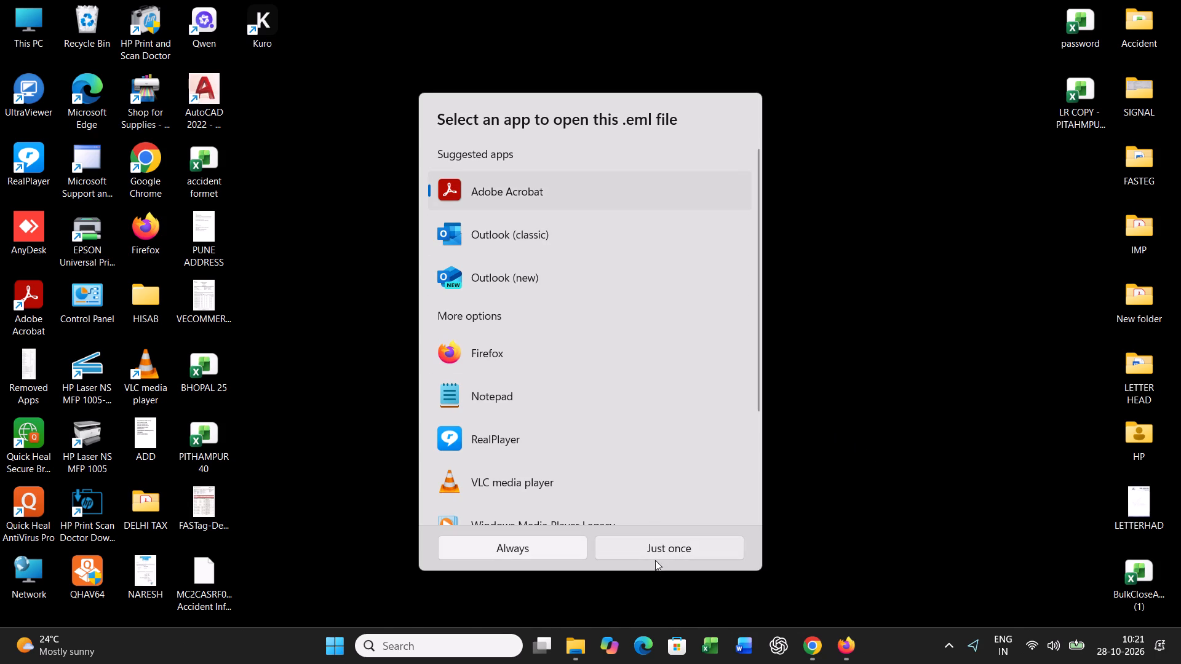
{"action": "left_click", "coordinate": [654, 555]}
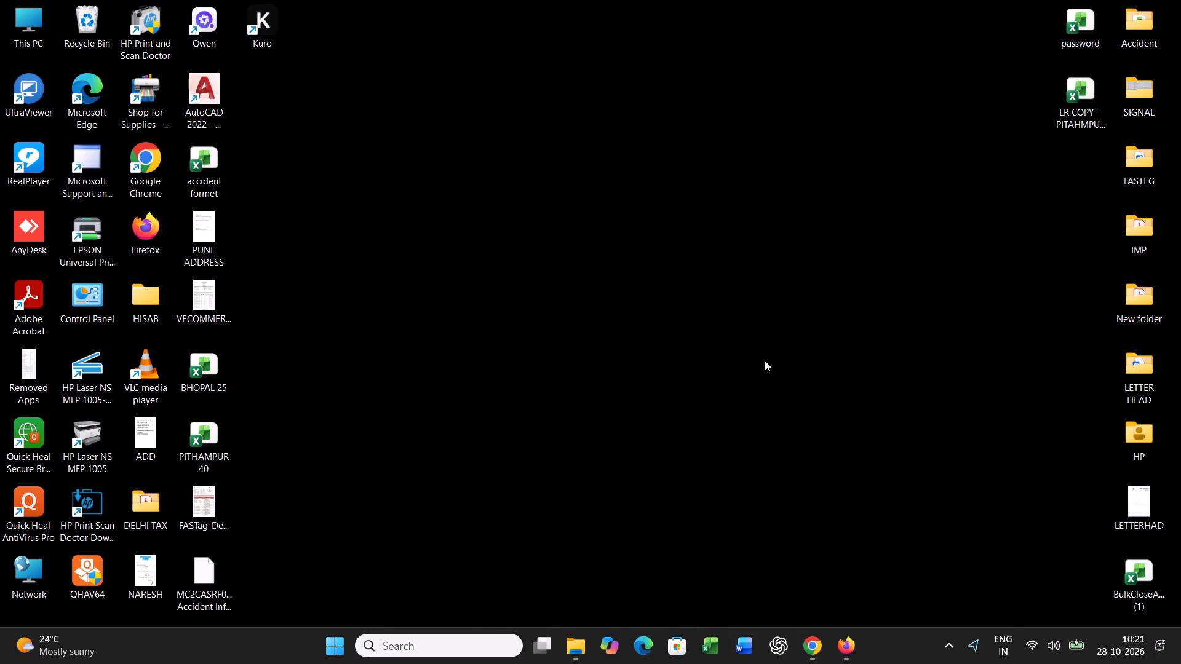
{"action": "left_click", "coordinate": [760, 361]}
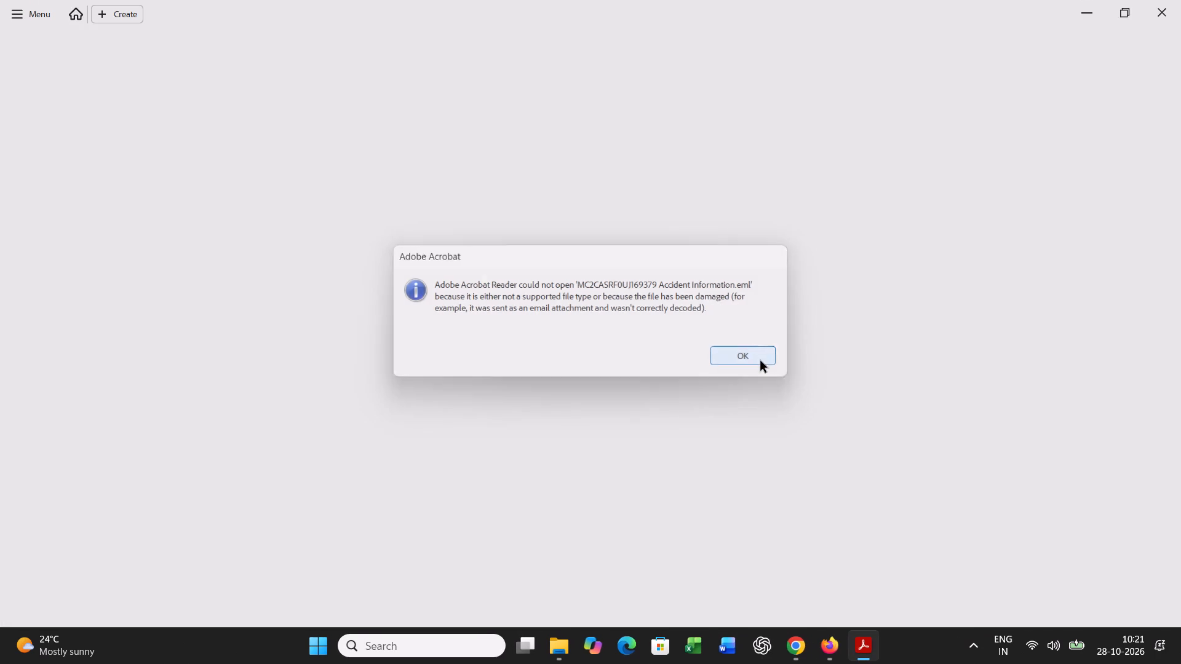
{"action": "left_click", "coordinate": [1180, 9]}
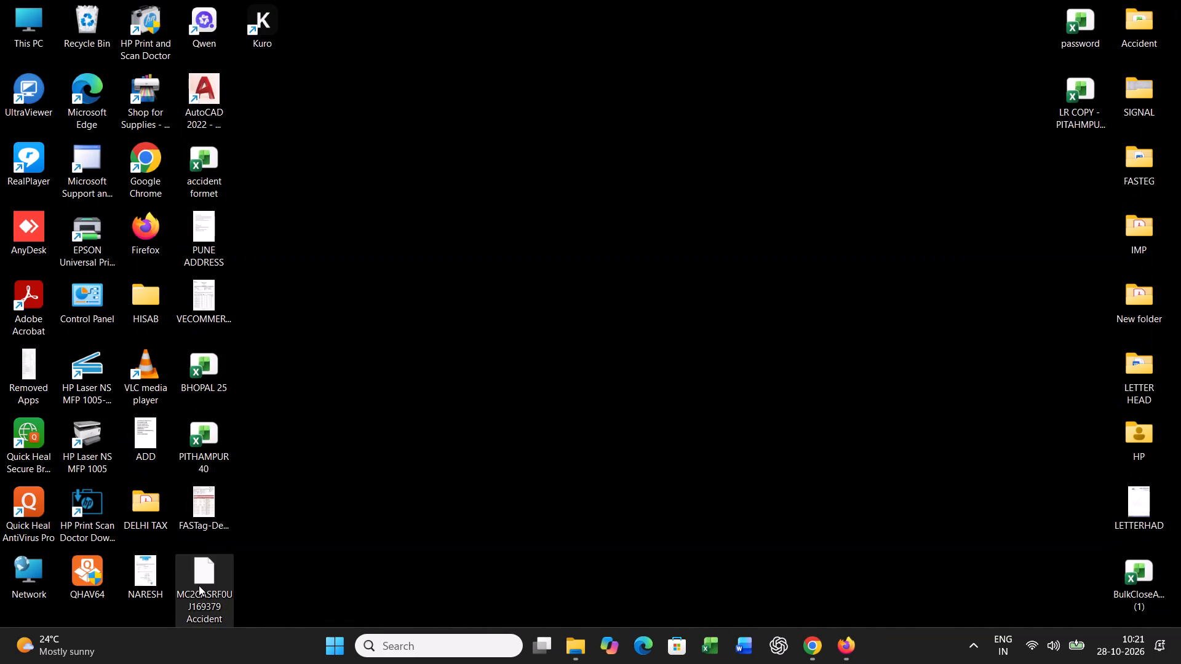
Open the Accident Information .eml file from the desktop with Firefox, for this one time only.
{"action": "double_click", "coordinate": [199, 585]}
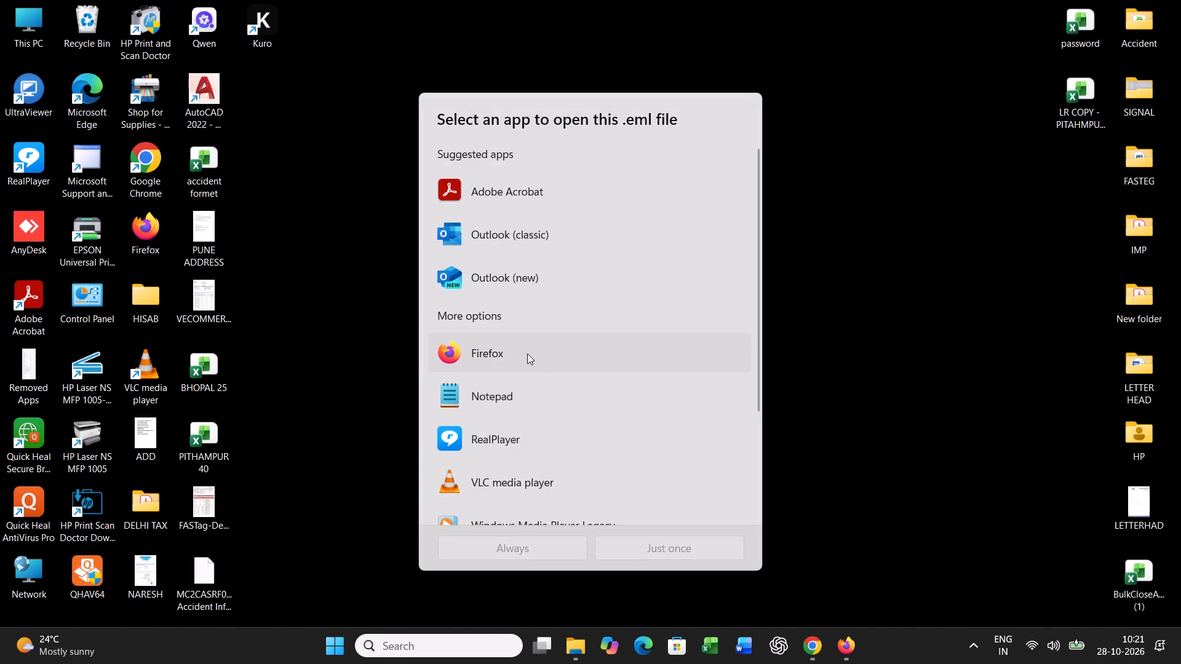
{"action": "scroll", "coordinate": [527, 354], "scroll_direction": "down", "scroll_amount": 4}
{"action": "scroll", "coordinate": [548, 408], "scroll_direction": "up", "scroll_amount": 4}
{"action": "left_click", "coordinate": [537, 363]}
{"action": "left_click", "coordinate": [721, 555]}
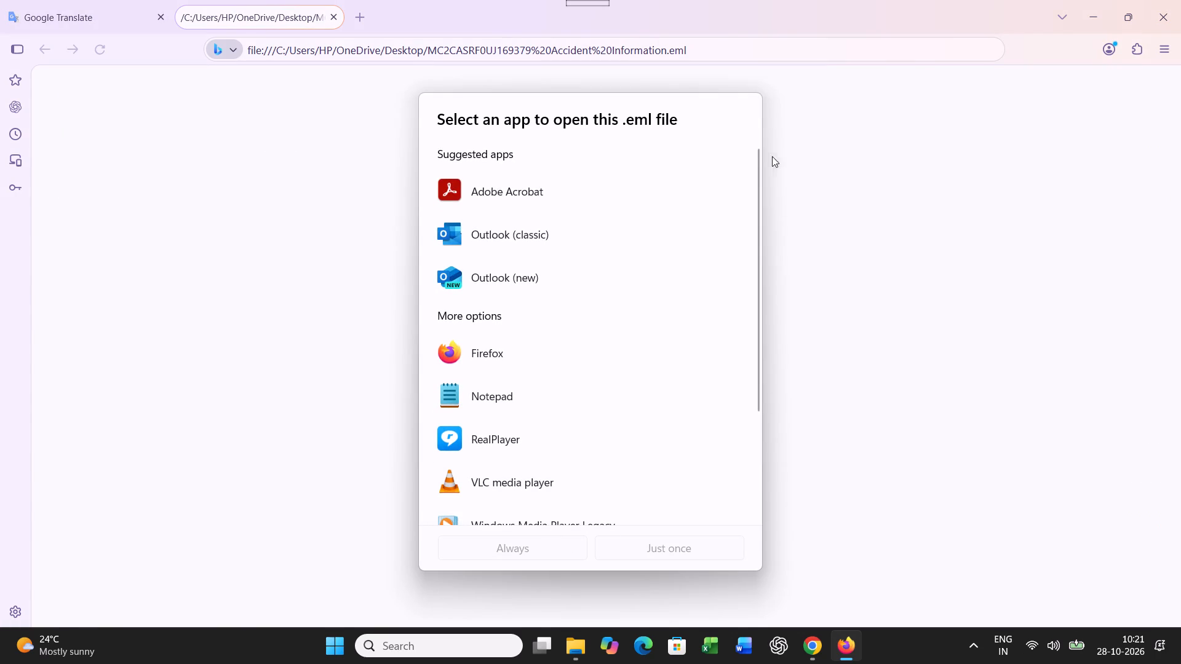
Choose Word as the one-time app for opening the Accident Information .eml file requested from Firefox.
{"action": "left_click", "coordinate": [681, 555]}
{"action": "left_click", "coordinate": [511, 233]}
{"action": "scroll", "coordinate": [568, 473], "scroll_direction": "down", "scroll_amount": 2}
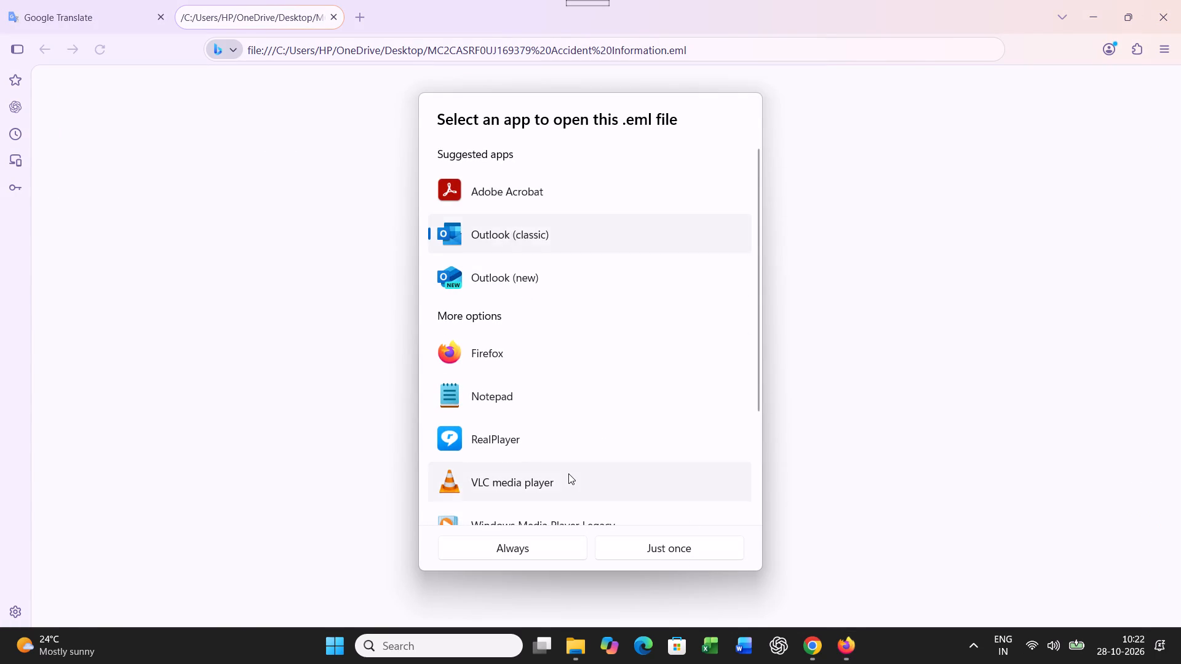
{"action": "scroll", "coordinate": [568, 473], "scroll_direction": "down", "scroll_amount": 7}
{"action": "left_click", "coordinate": [544, 422]}
{"action": "left_click", "coordinate": [667, 548]}
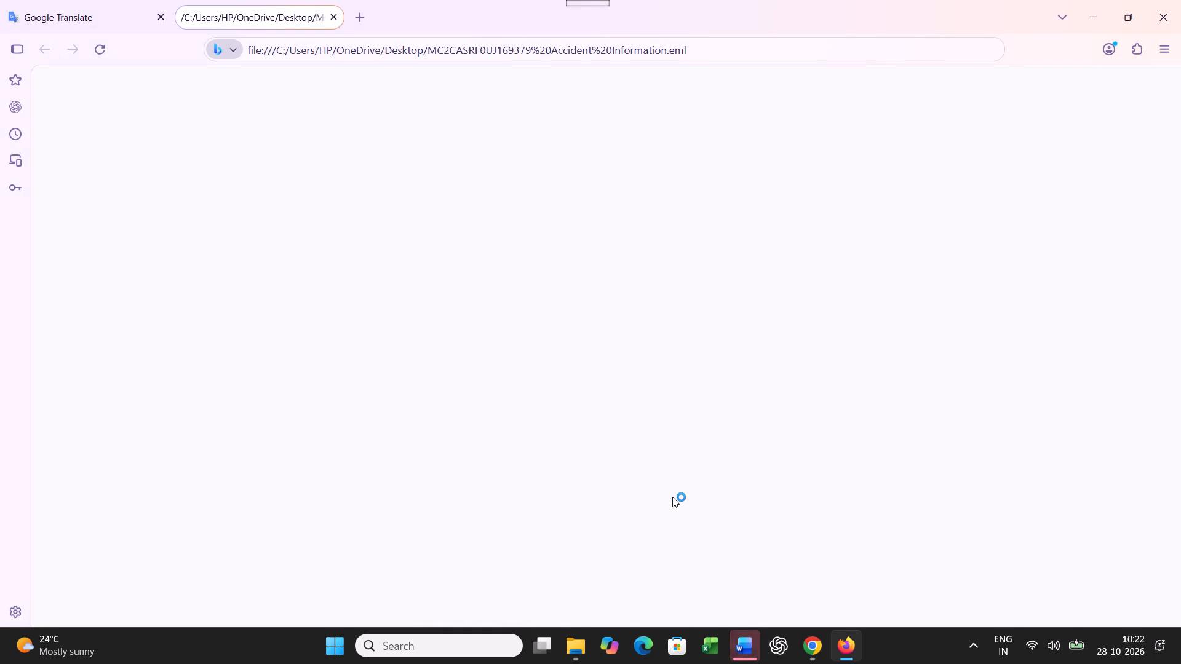
Switch to Word and accept making it the default web page editor.
{"action": "left_click", "coordinate": [749, 638]}
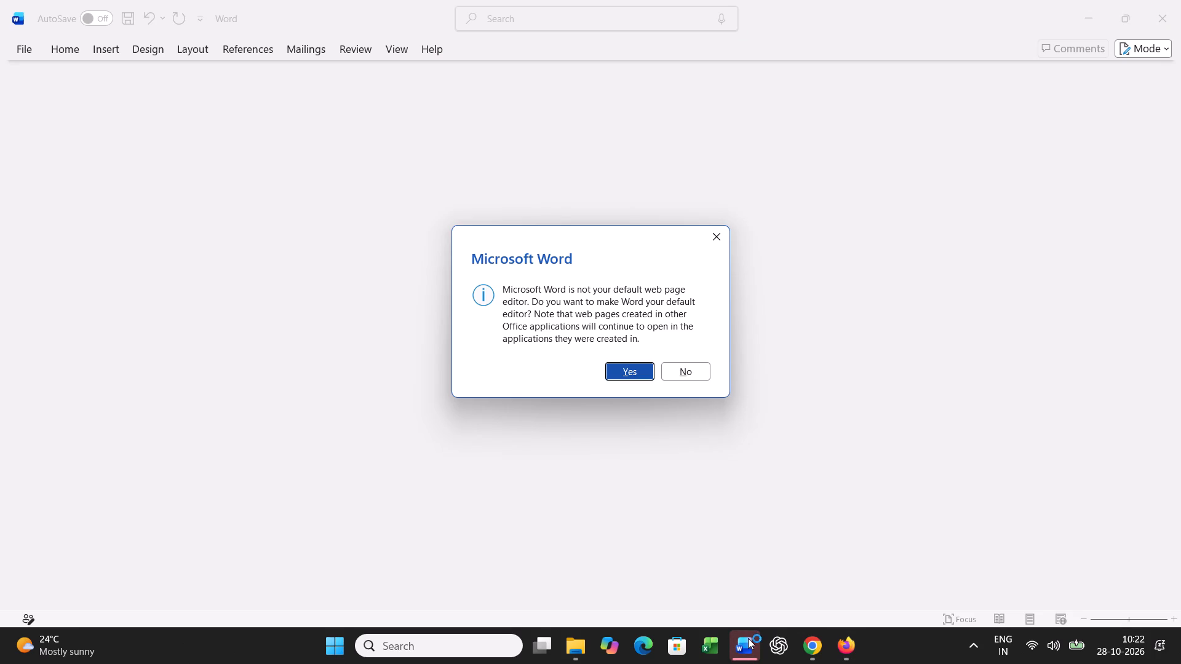
{"action": "left_click", "coordinate": [646, 367]}
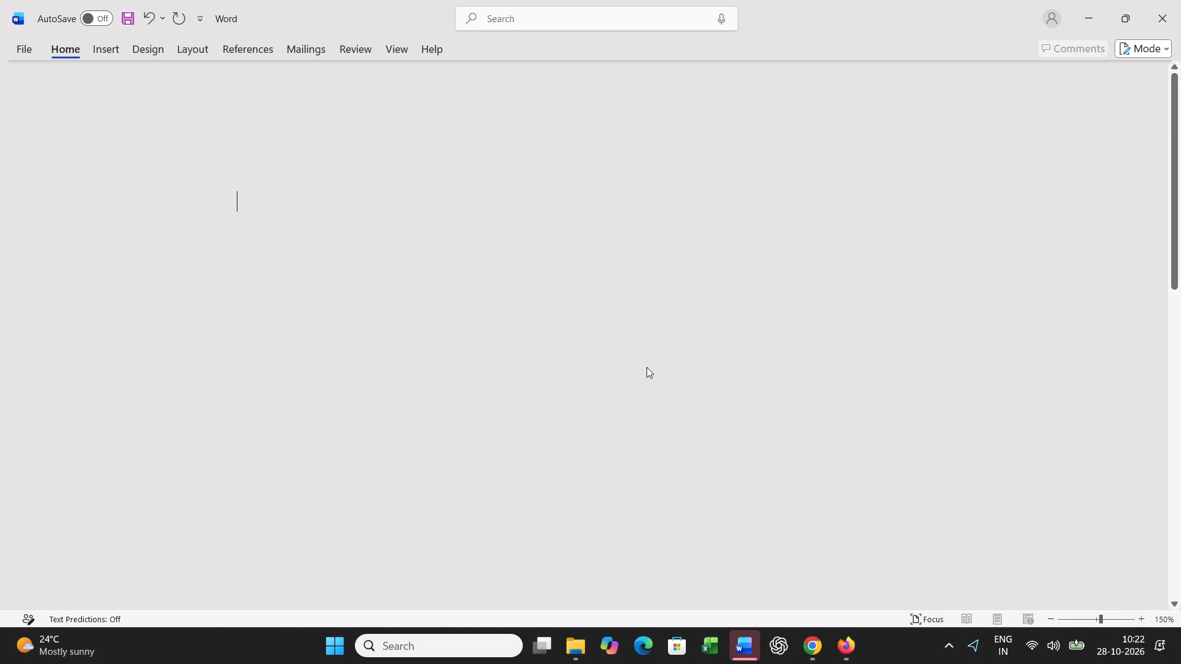
Read through the forwarded Accident Information email, from its header details to the Virdi Logistics sign-off, and close the document.
{"action": "scroll", "coordinate": [653, 425], "scroll_direction": "down", "scroll_amount": 3}
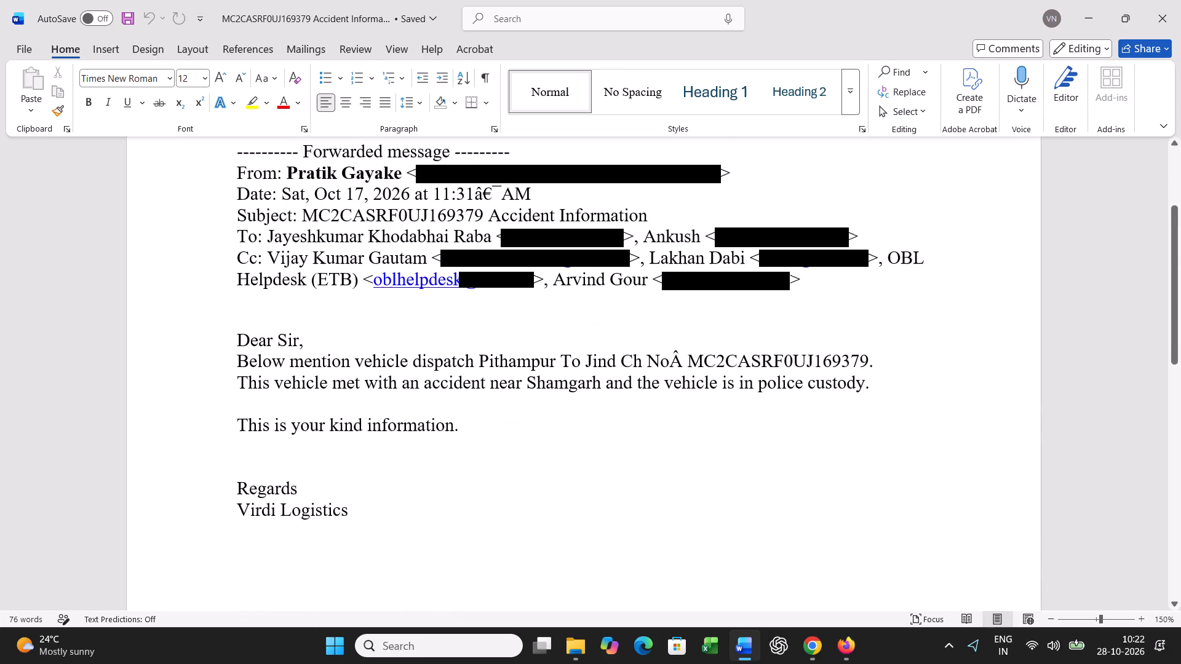
{"action": "scroll", "coordinate": [653, 425], "scroll_direction": "down", "scroll_amount": 12}
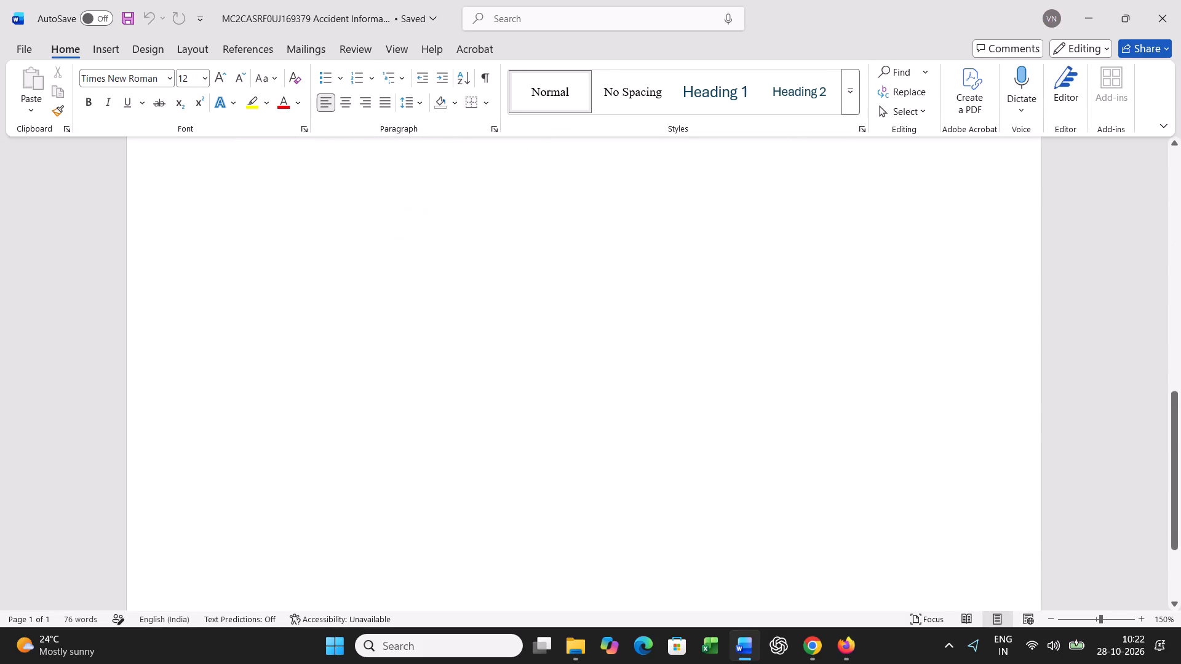
{"action": "scroll", "coordinate": [653, 425], "scroll_direction": "down", "scroll_amount": 3}
{"action": "scroll", "coordinate": [653, 425], "scroll_direction": "up", "scroll_amount": 15}
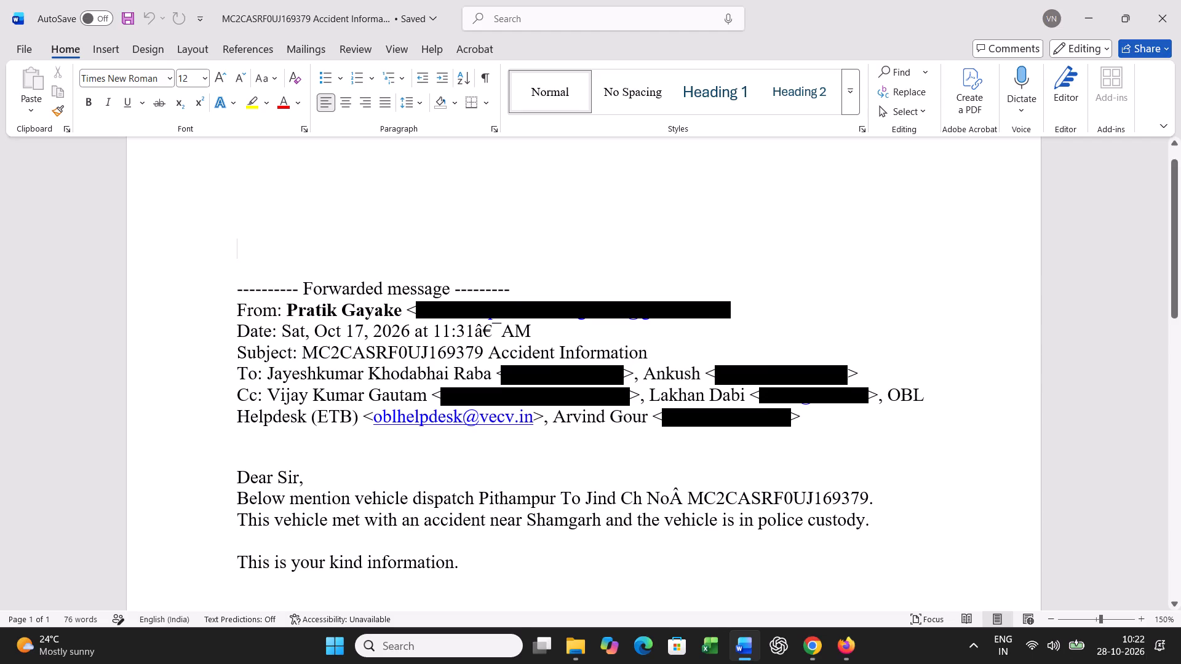
{"action": "scroll", "coordinate": [699, 505], "scroll_direction": "down", "scroll_amount": 4}
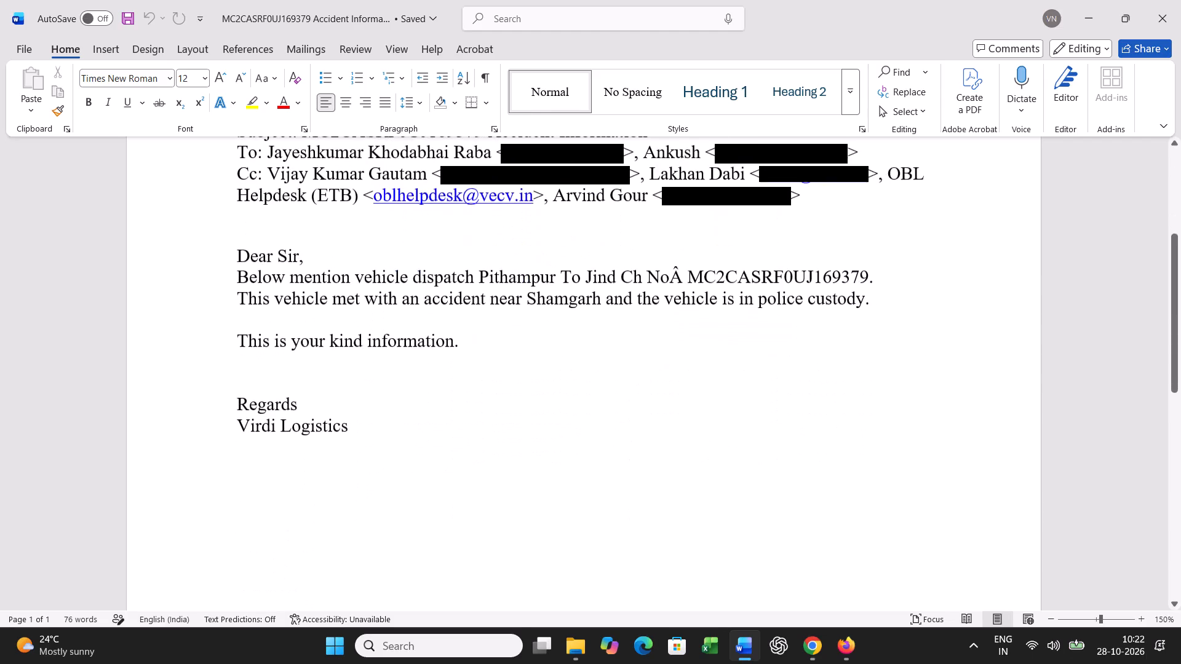
{"action": "scroll", "coordinate": [699, 505], "scroll_direction": "down", "scroll_amount": 6}
{"action": "scroll", "coordinate": [699, 505], "scroll_direction": "up", "scroll_amount": 13}
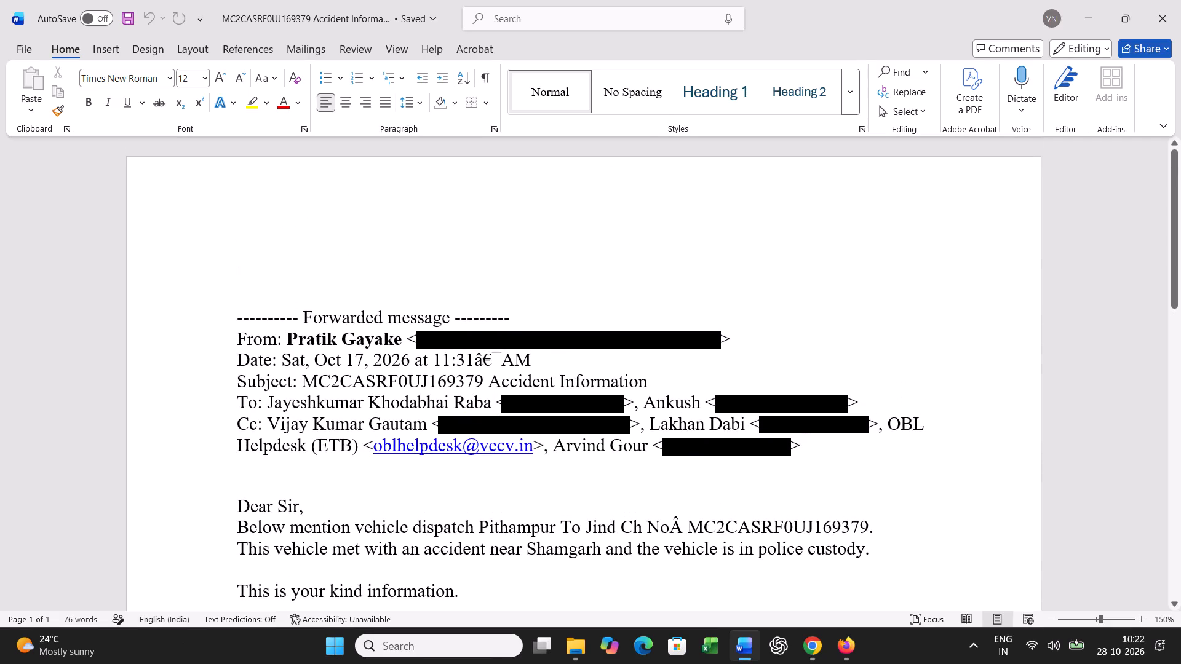
{"action": "scroll", "coordinate": [785, 515], "scroll_direction": "down", "scroll_amount": 1}
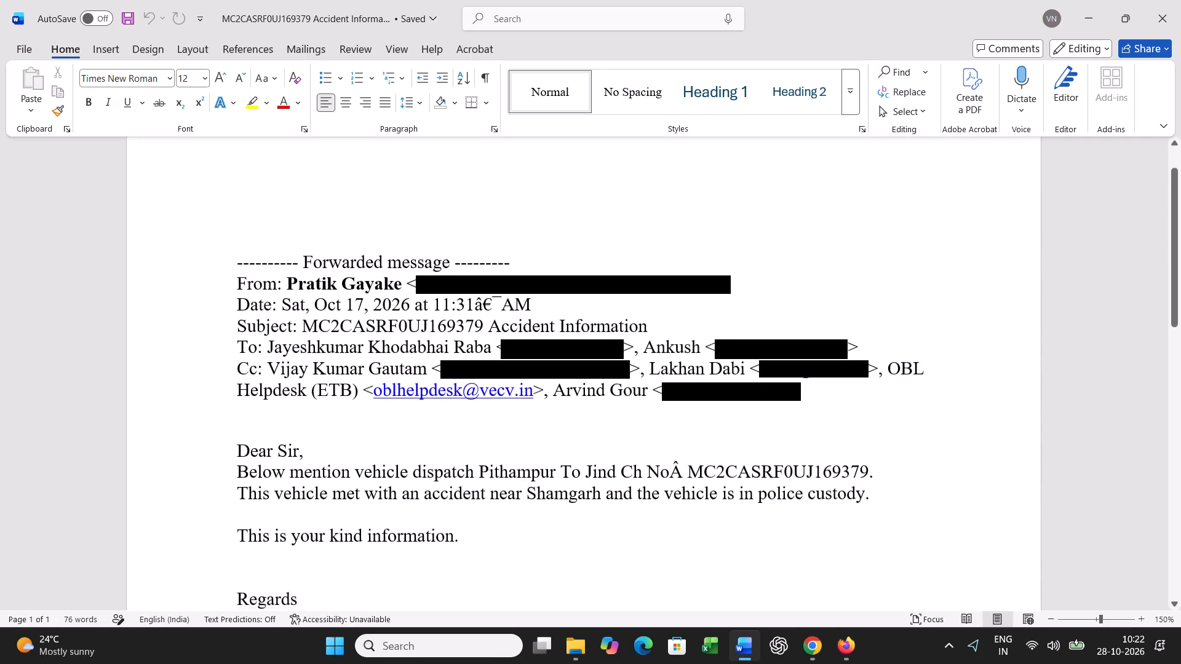
{"action": "scroll", "coordinate": [785, 515], "scroll_direction": "down", "scroll_amount": 20}
{"action": "scroll", "coordinate": [785, 515], "scroll_direction": "up", "scroll_amount": 9}
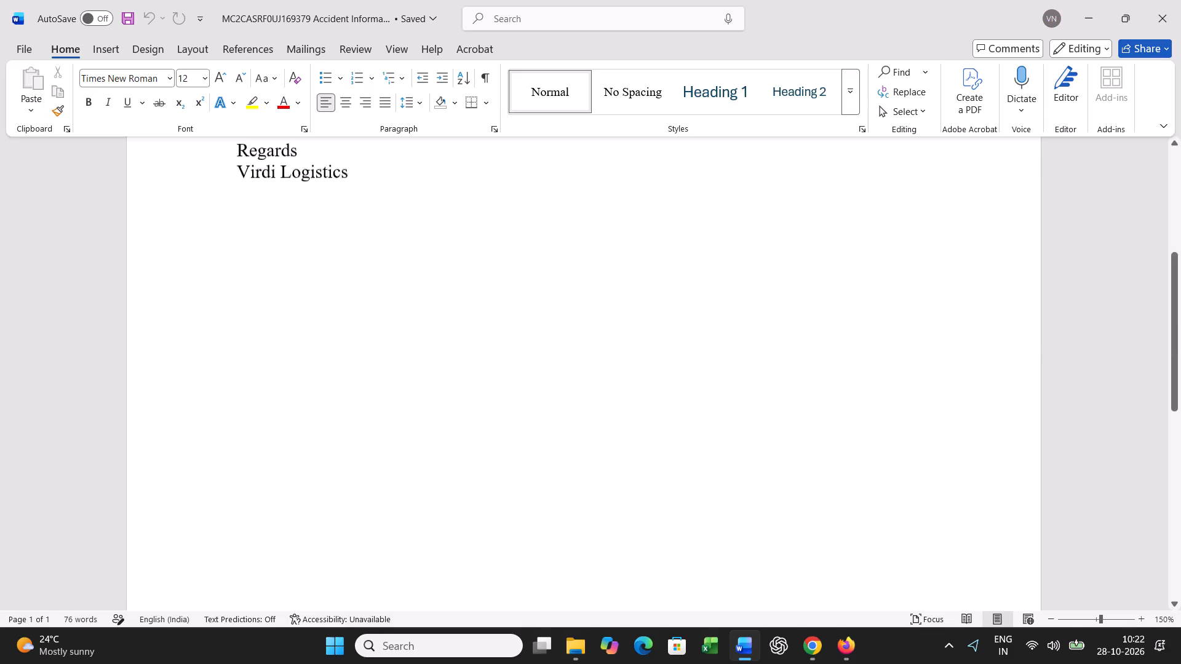
{"action": "scroll", "coordinate": [785, 515], "scroll_direction": "up", "scroll_amount": 16}
{"action": "left_click", "coordinate": [1174, 15]}
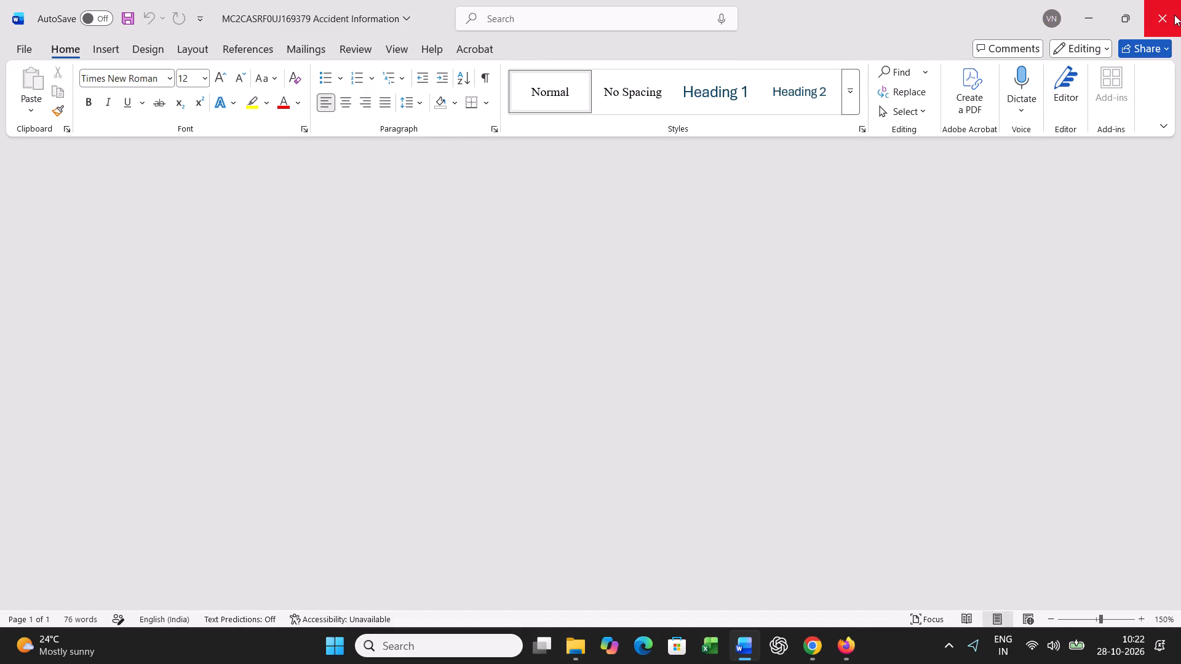
Close the empty Word window and delete the Accident Information email file from the desktop.
{"action": "left_click", "coordinate": [1173, 15]}
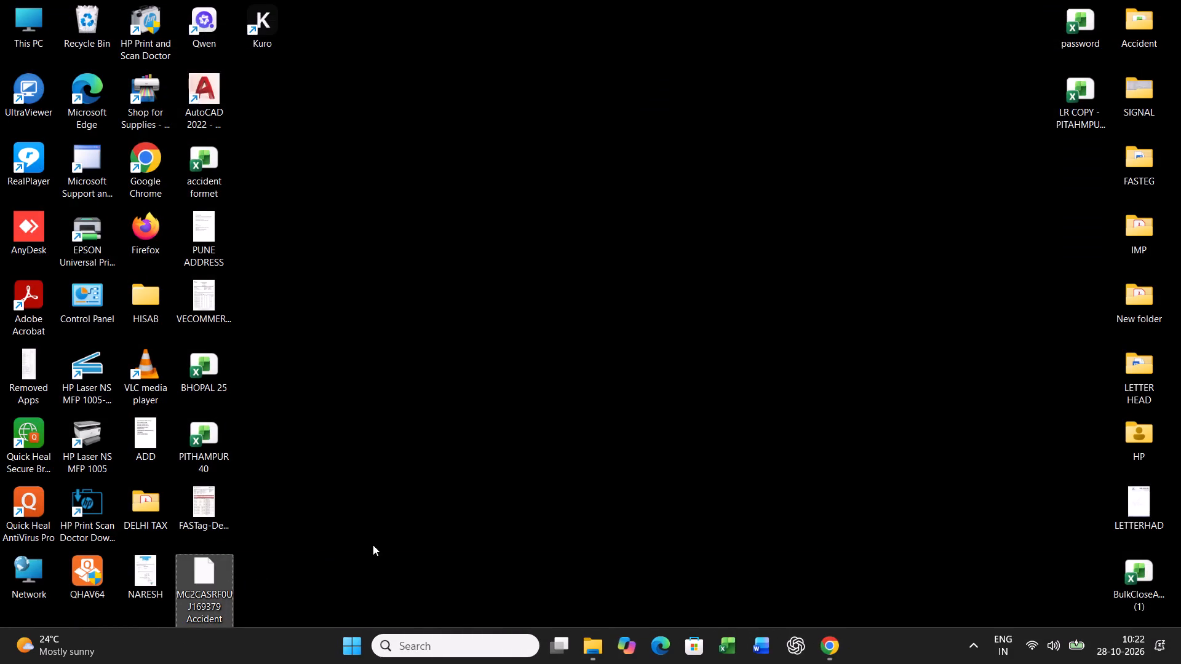
{"action": "left_click", "coordinate": [213, 572]}
{"action": "key", "text": "Delete"}
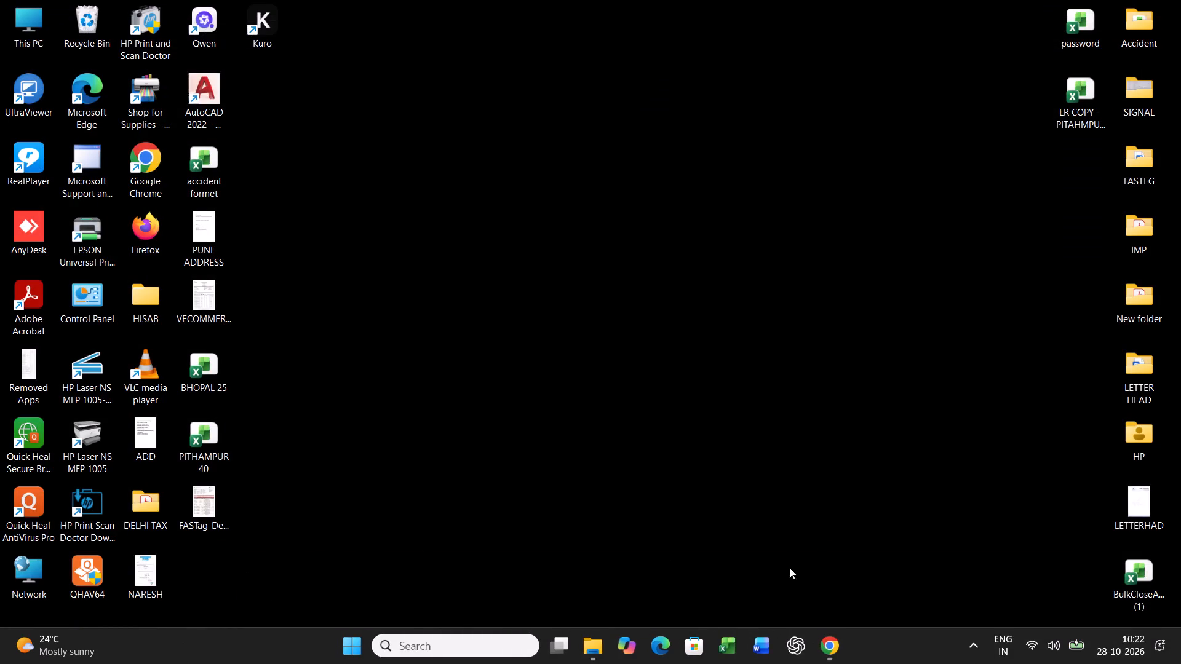
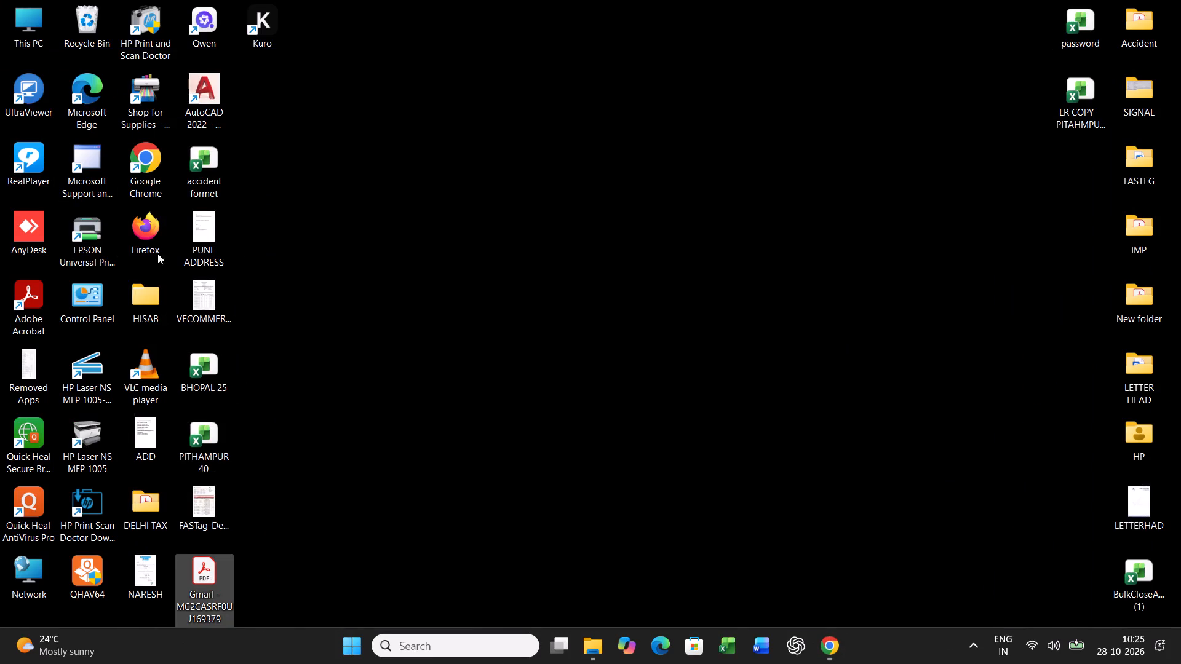
Switch to Firefox and open the Hindi-to-English Google Translate page in a new tab.
{"action": "double_click", "coordinate": [151, 234]}
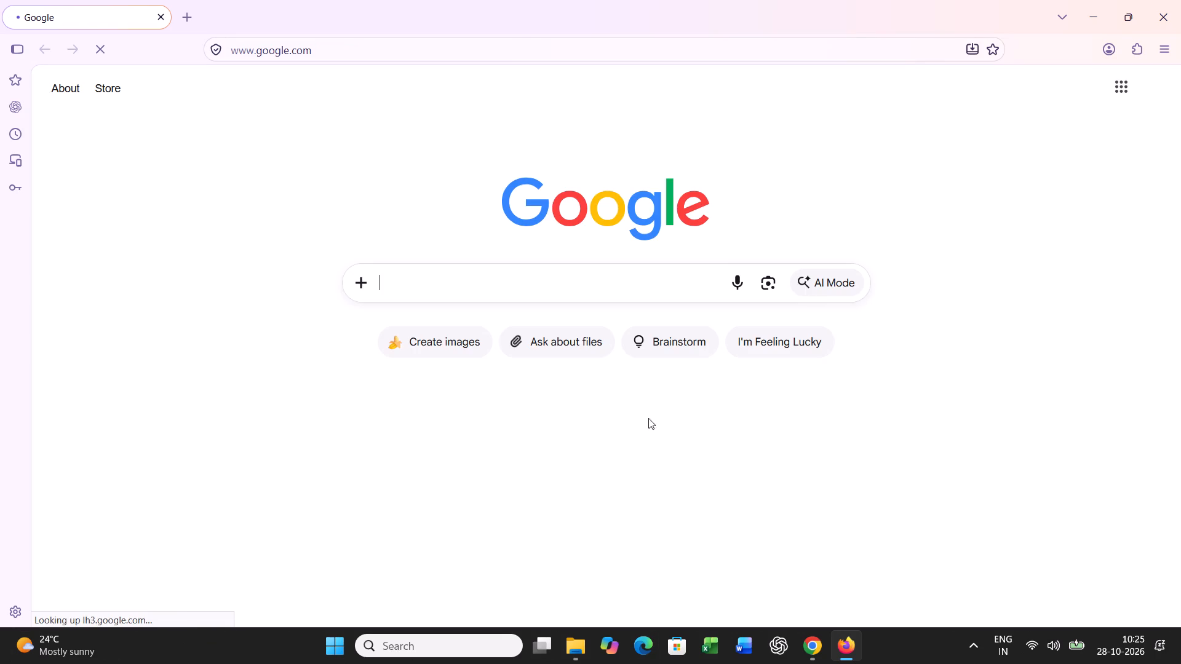
{"action": "left_click", "coordinate": [189, 18]}
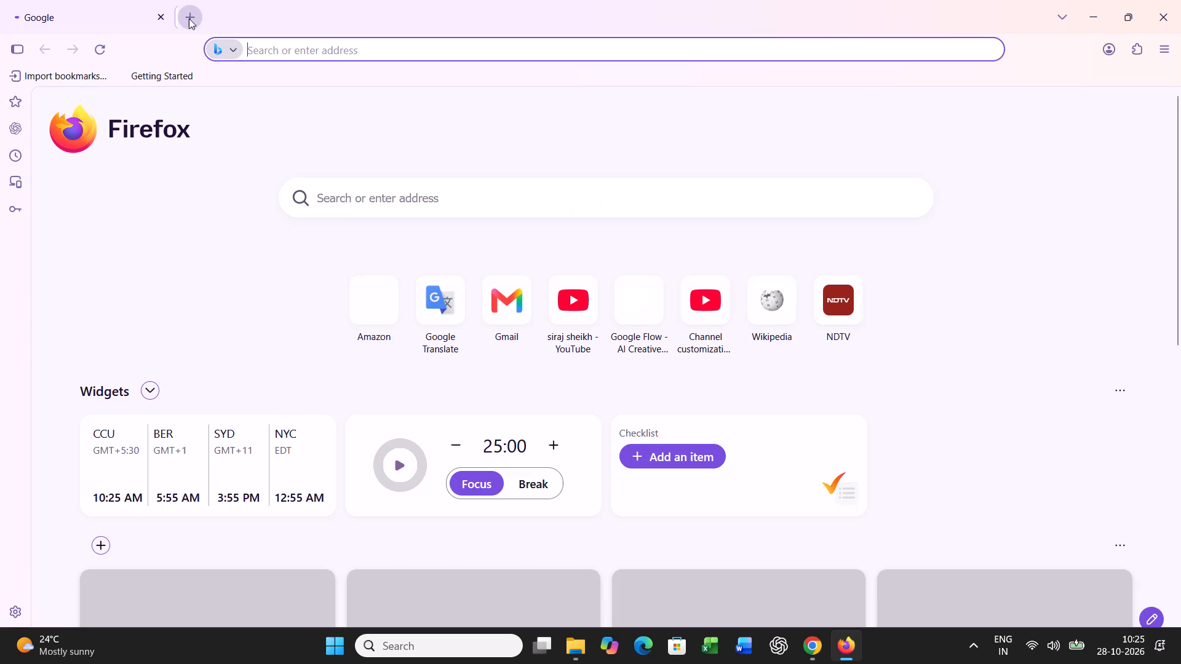
{"action": "left_click", "coordinate": [436, 329]}
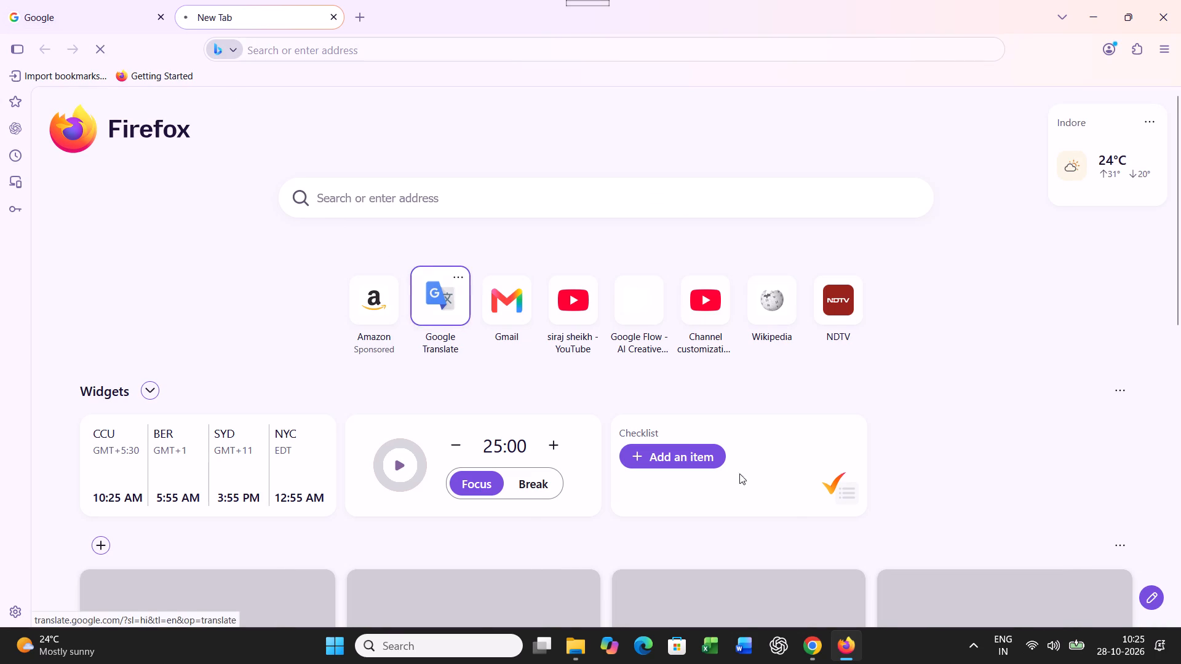
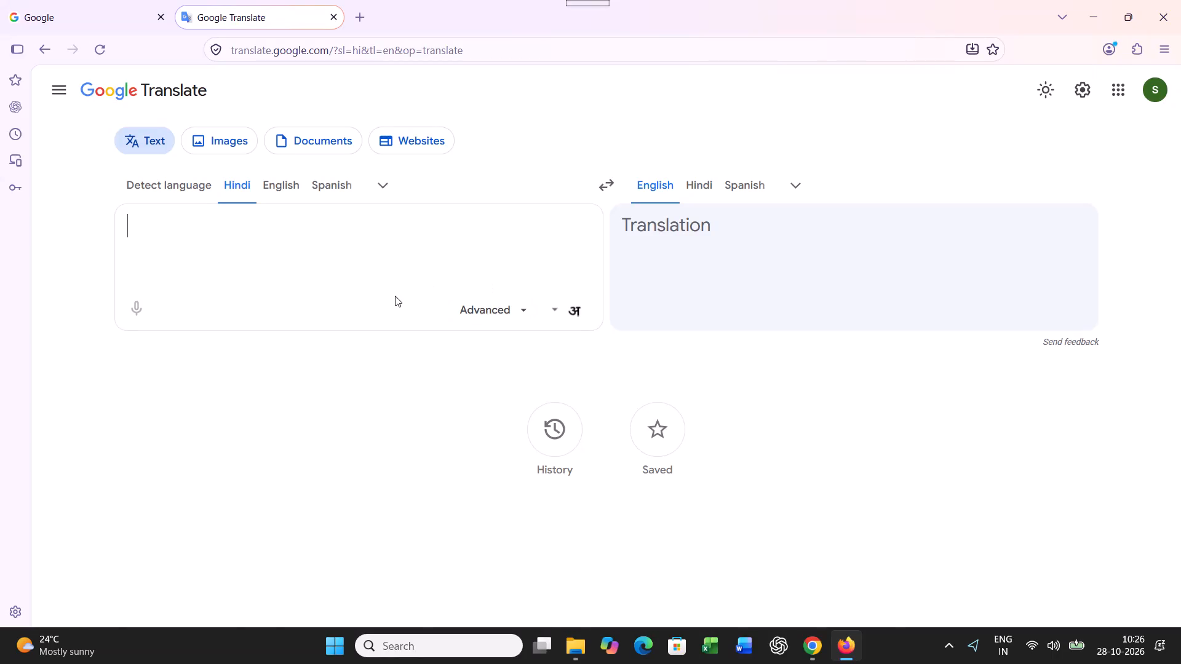
Enter the Hindi sentence "इस वाहन को कलेक्ट करने के लिए ड्राइवर भेज दिया हे" for translation into English.
{"action": "type", "text": "is vaahan ko coleect"}
{"action": "key", "text": "space"}
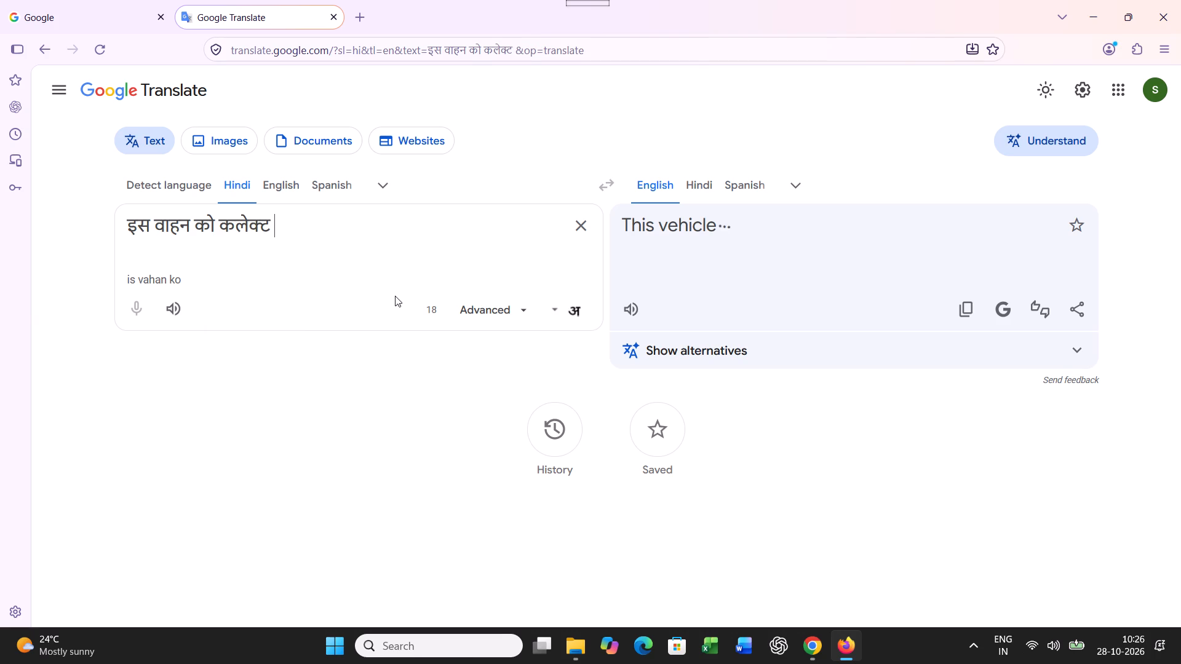
{"action": "type", "text": "karne"}
{"action": "key", "text": "space"}
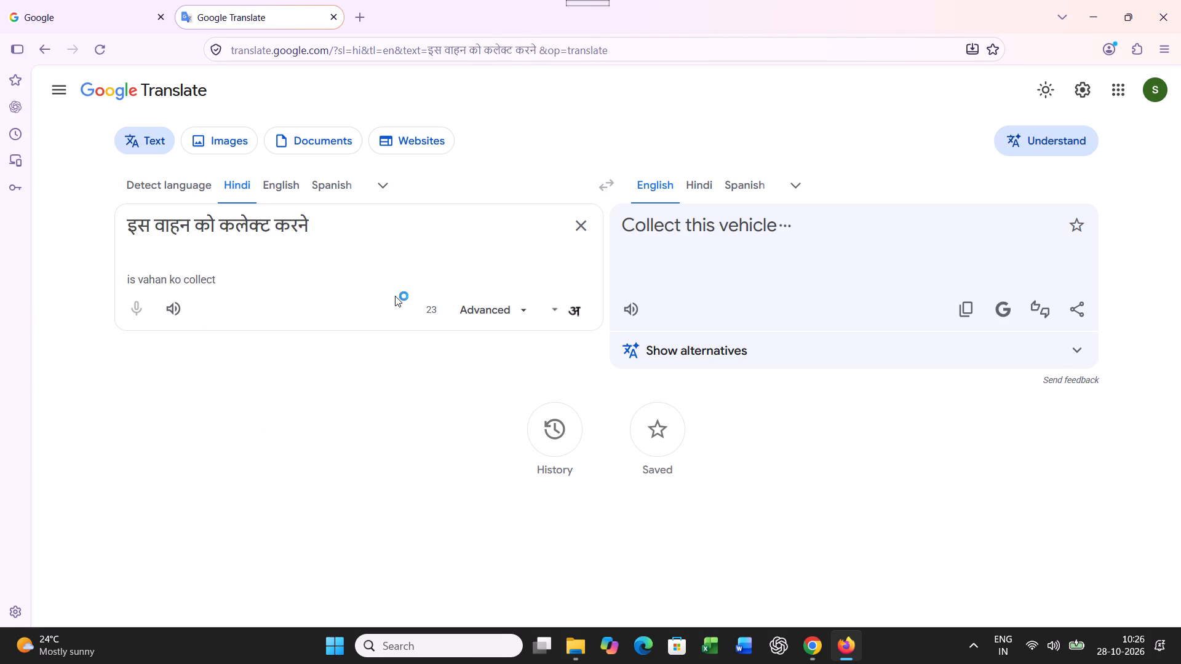
{"action": "type", "text": "ke liye"}
{"action": "key", "text": "space"}
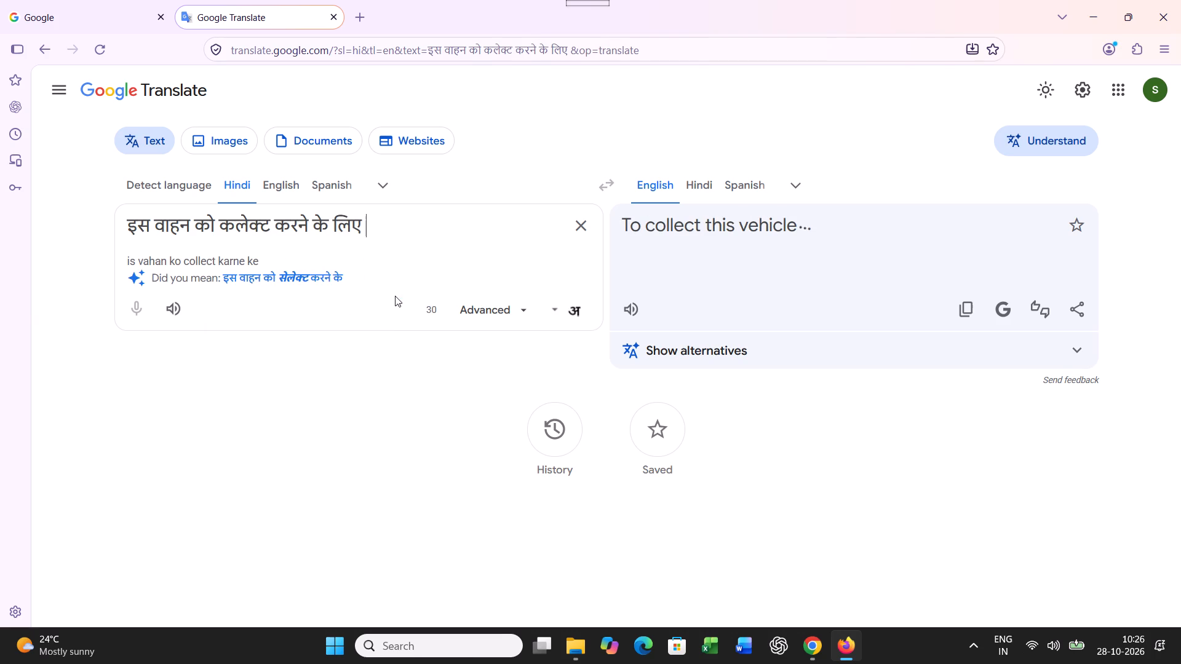
{"action": "type", "text": "driver"}
{"action": "key", "text": "space"}
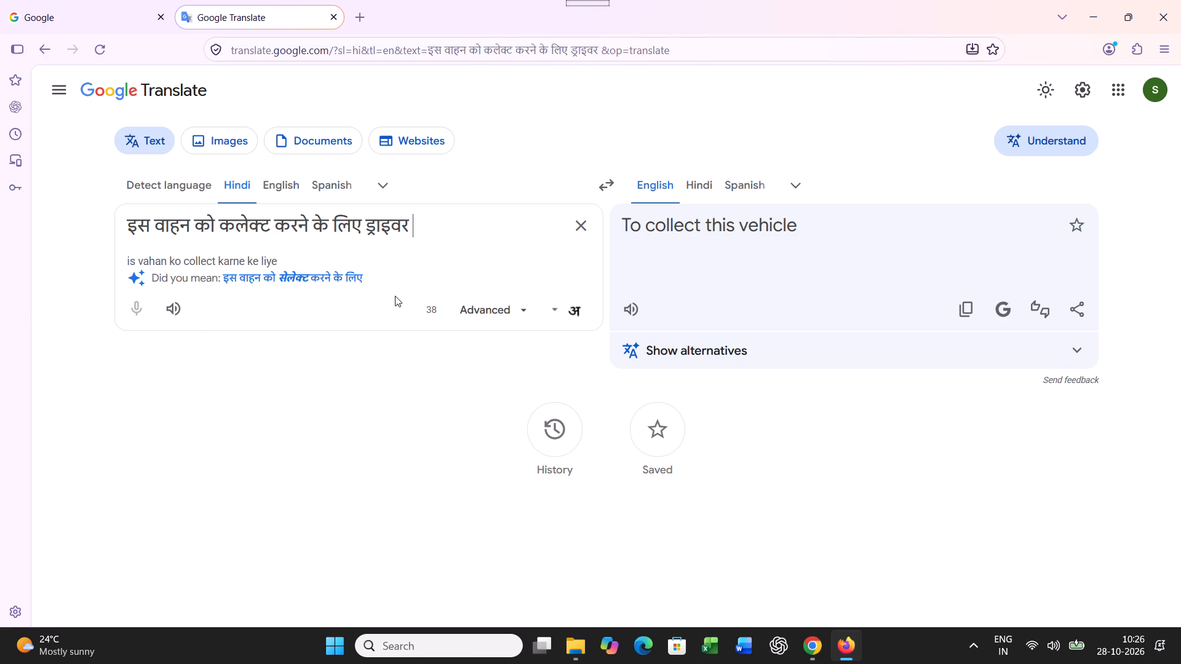
{"action": "type", "text": "nikal"}
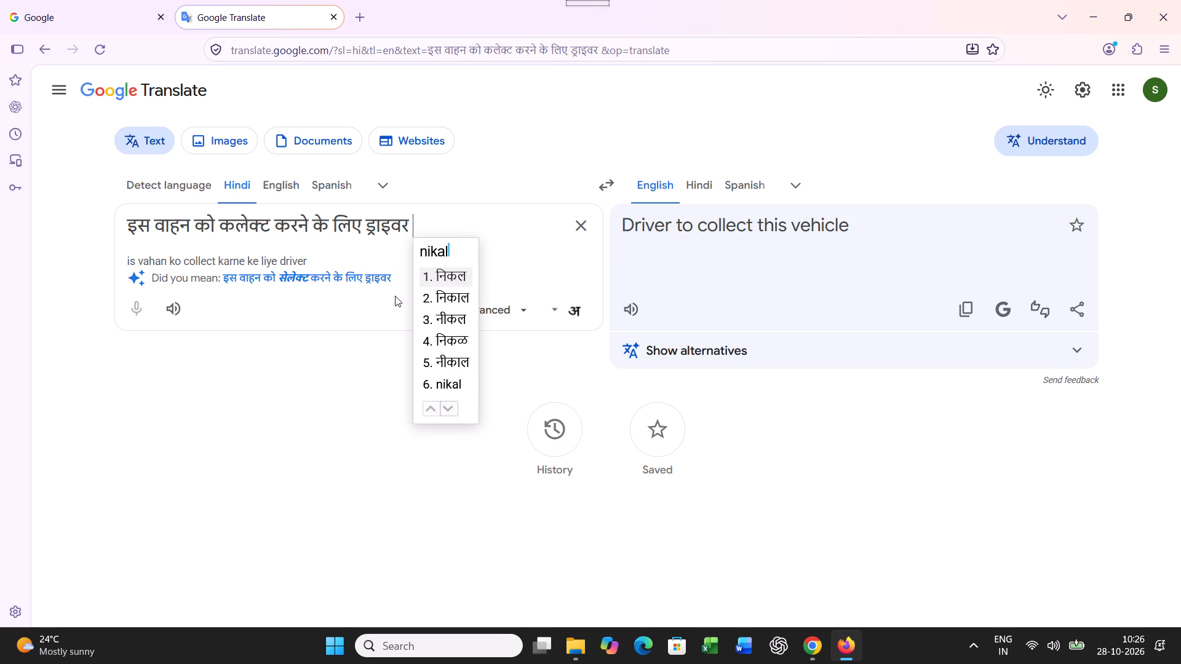
{"action": "key", "text": "BackSpace"}
{"action": "key", "text": "BackSpace"}
{"action": "key", "text": "BackSpace"}
{"action": "key", "text": "BackSpace"}
{"action": "key", "text": "BackSpace"}
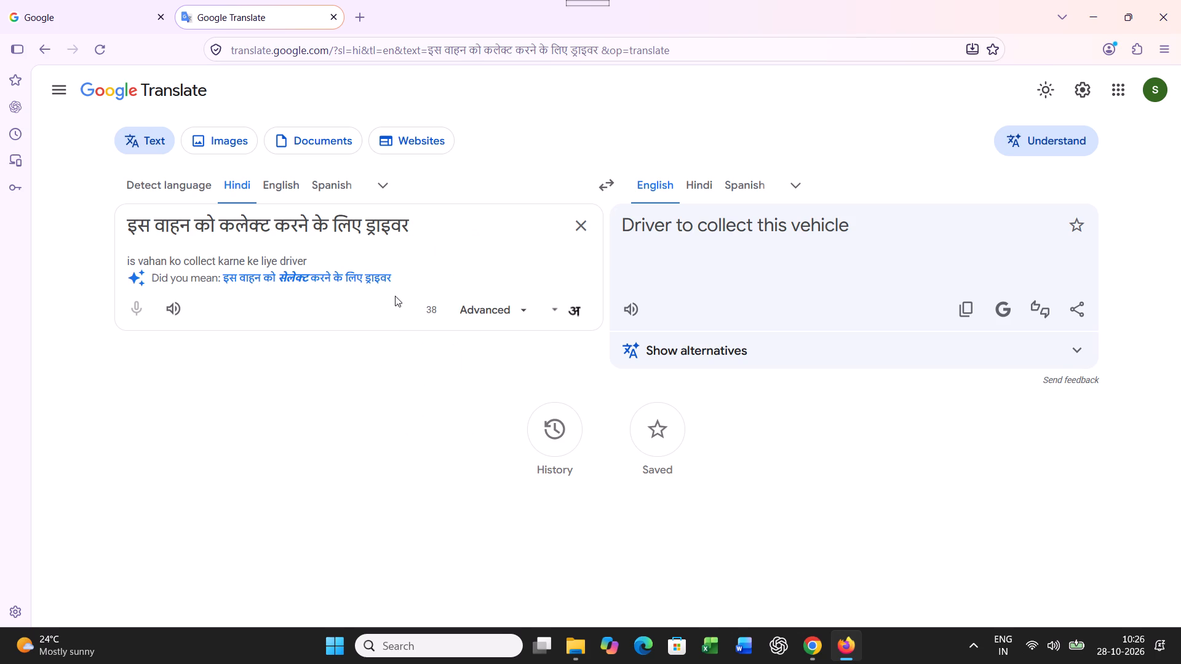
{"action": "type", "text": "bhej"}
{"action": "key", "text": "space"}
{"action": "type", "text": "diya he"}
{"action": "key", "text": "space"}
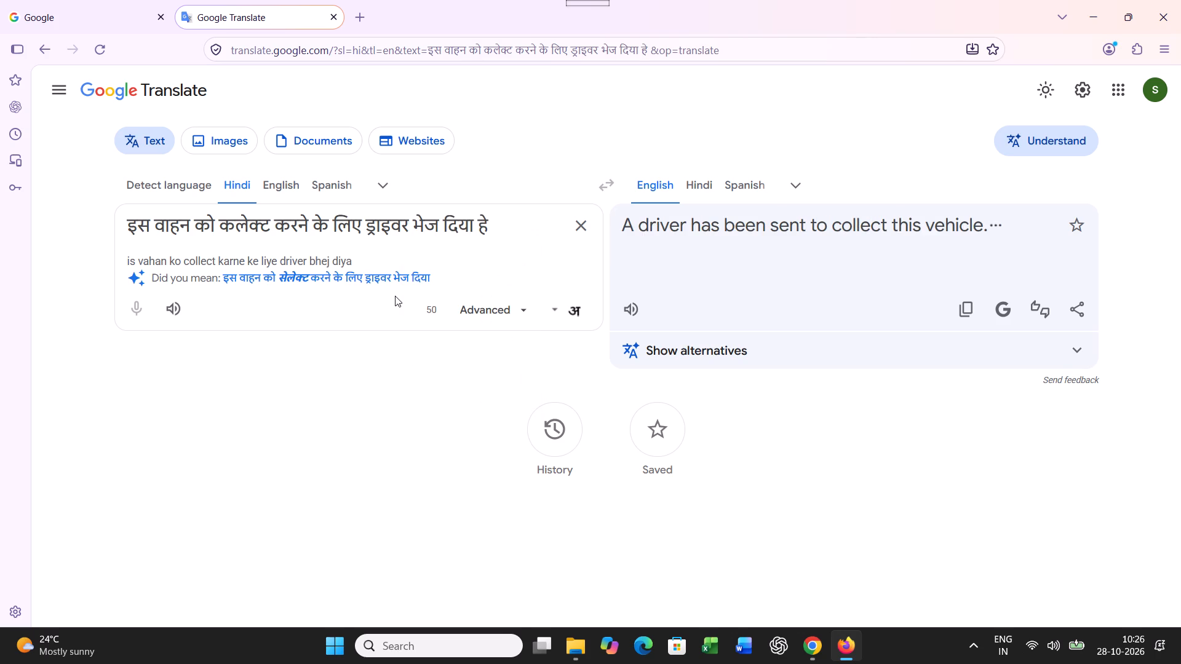
Append "अभी ड्राइवर होसुर तक पहुंच गया हे" to the Hindi source text for translation into English.
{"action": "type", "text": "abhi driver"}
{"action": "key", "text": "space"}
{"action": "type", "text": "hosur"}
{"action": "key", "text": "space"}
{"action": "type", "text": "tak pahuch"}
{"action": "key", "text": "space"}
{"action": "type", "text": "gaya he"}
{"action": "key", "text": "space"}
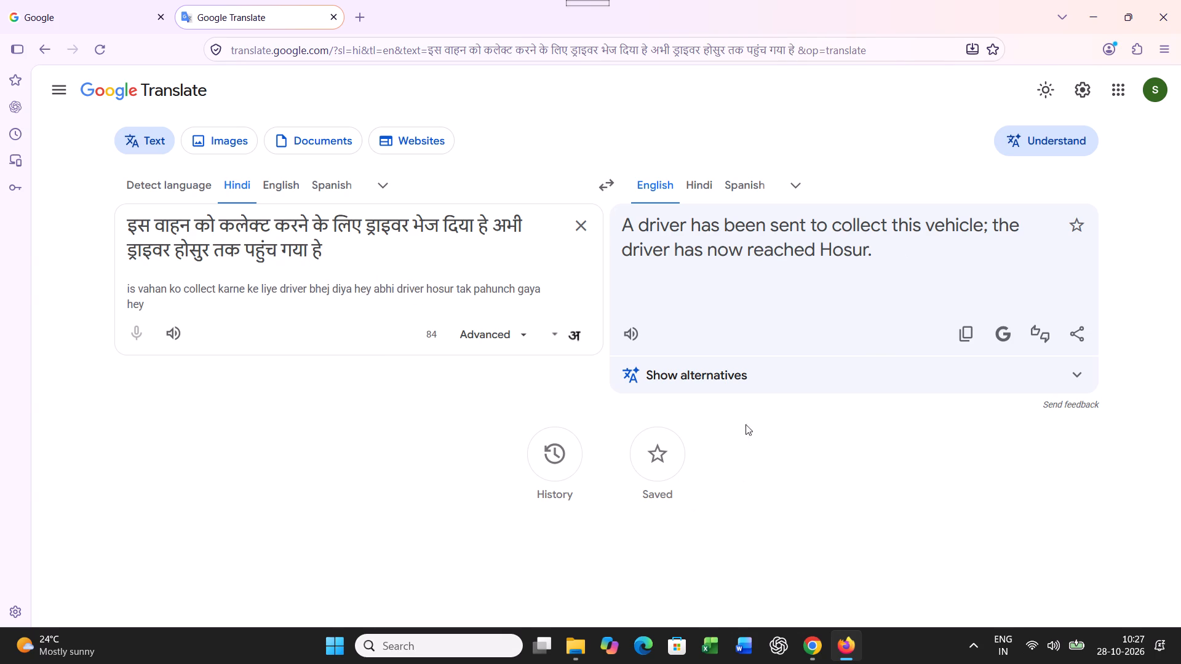
Select the English translation about the driver sent to collect the vehicle and reaching Hosur.
{"action": "left_click_drag", "start_coordinate": [610, 218], "coordinate": [854, 267]}
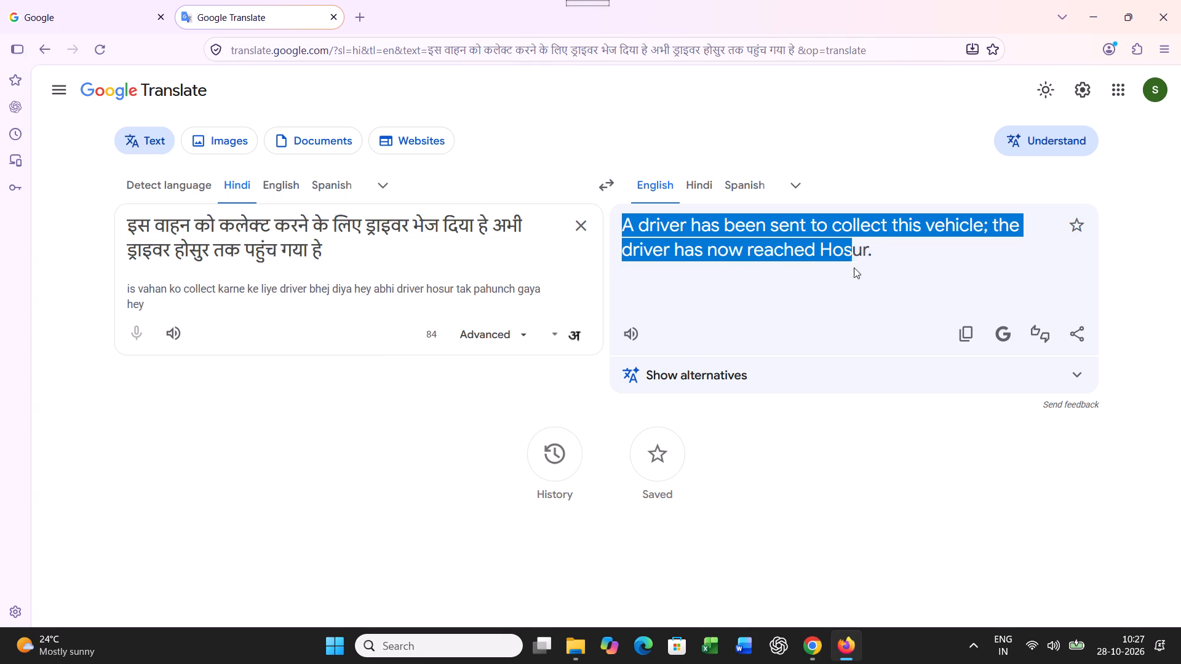
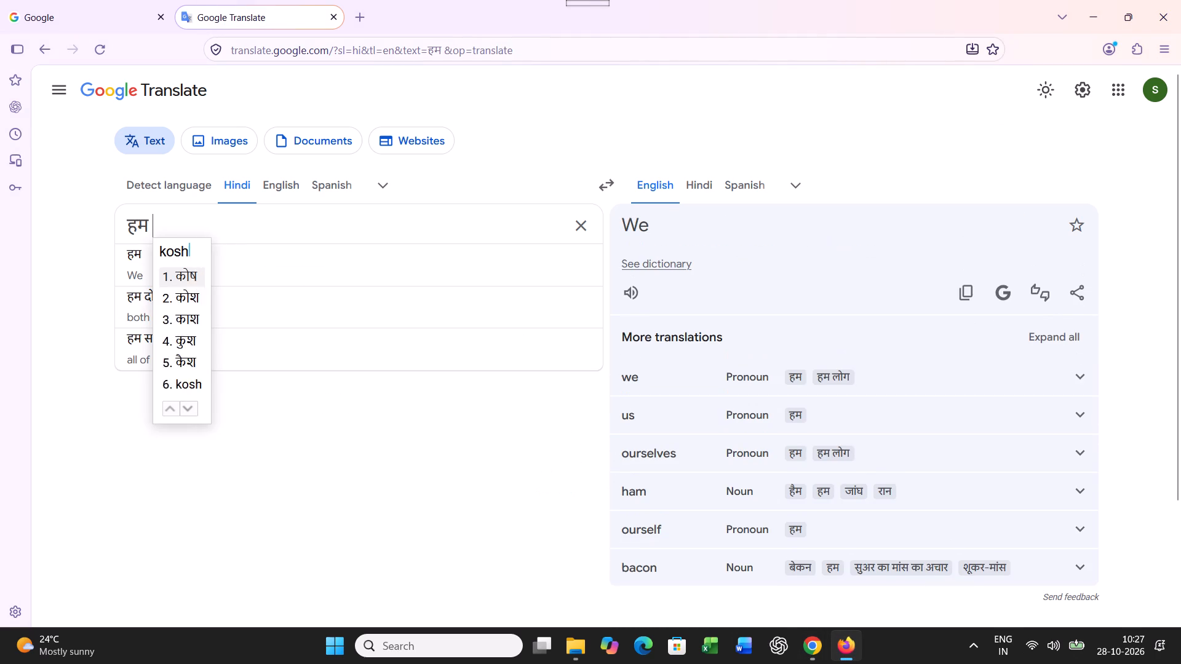
Complete the Hindi sentence as "हम कोशिश कर रहे हे वाहन आज ही कलेक्ट कर लिया जाये" for translation into English.
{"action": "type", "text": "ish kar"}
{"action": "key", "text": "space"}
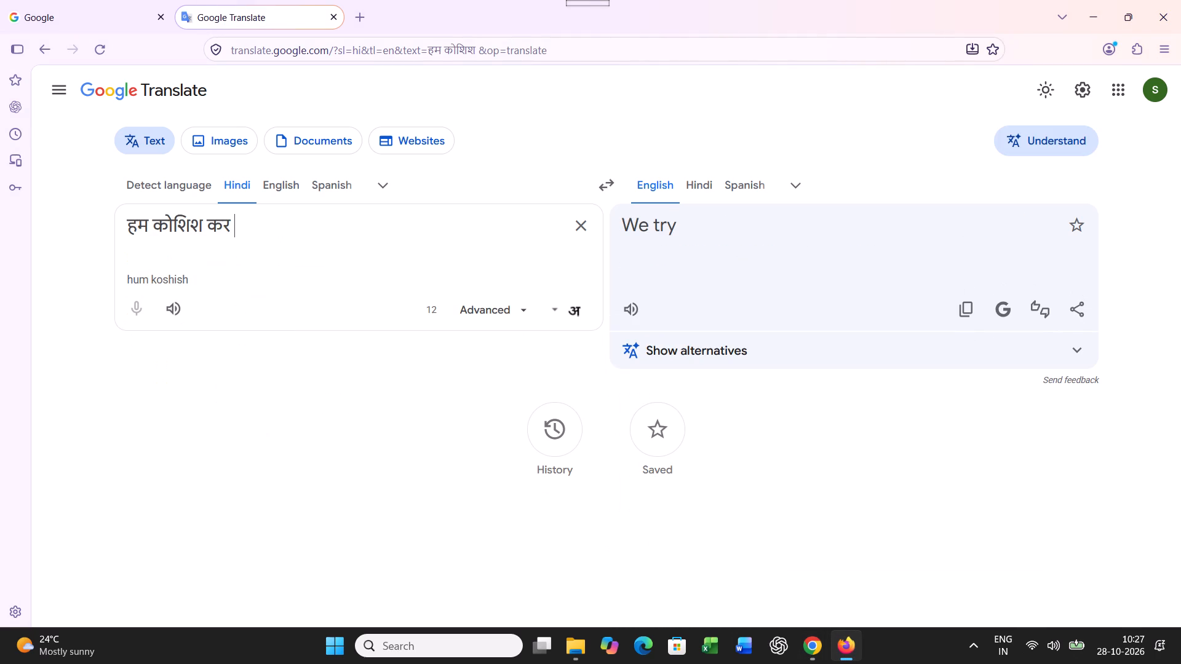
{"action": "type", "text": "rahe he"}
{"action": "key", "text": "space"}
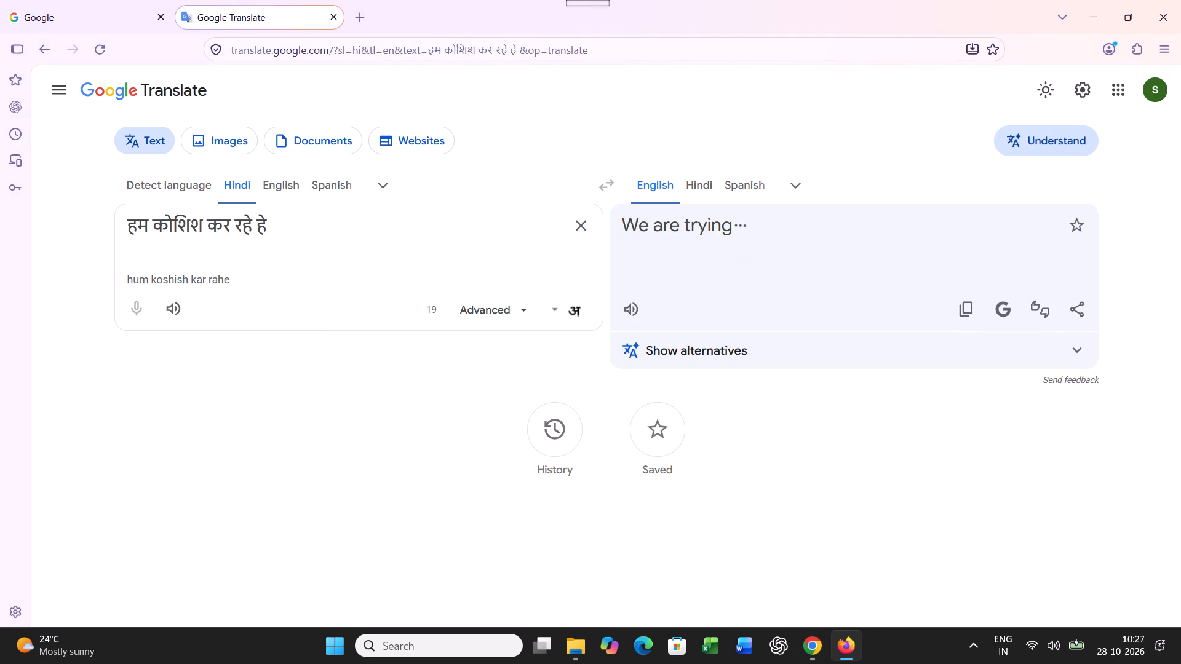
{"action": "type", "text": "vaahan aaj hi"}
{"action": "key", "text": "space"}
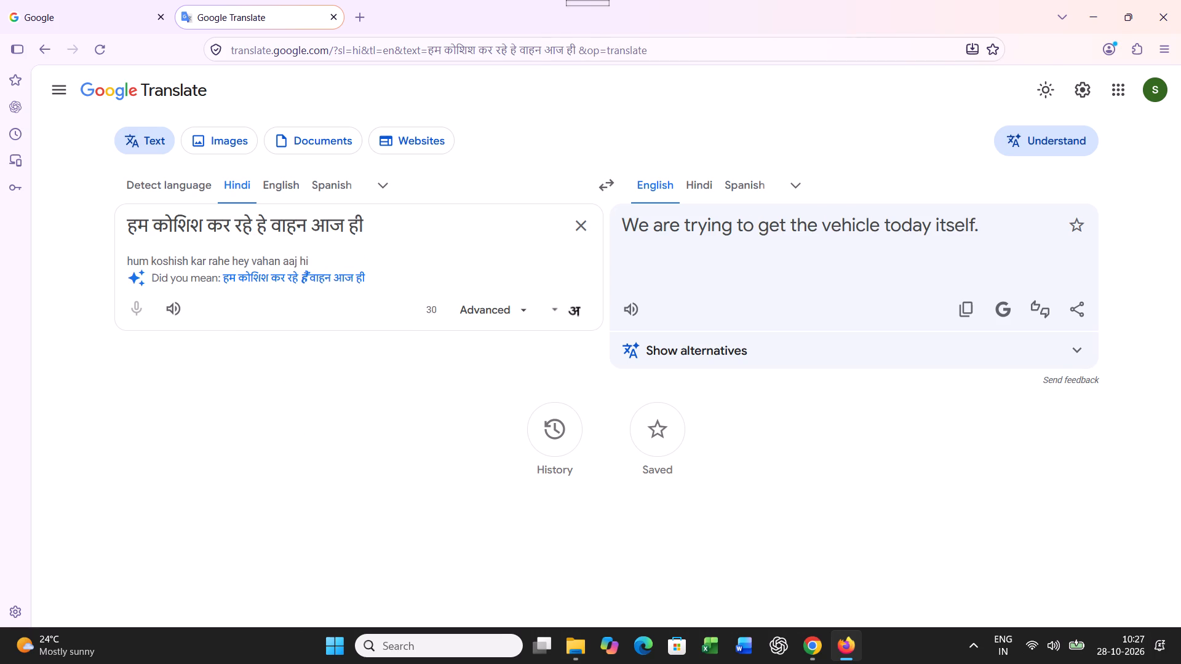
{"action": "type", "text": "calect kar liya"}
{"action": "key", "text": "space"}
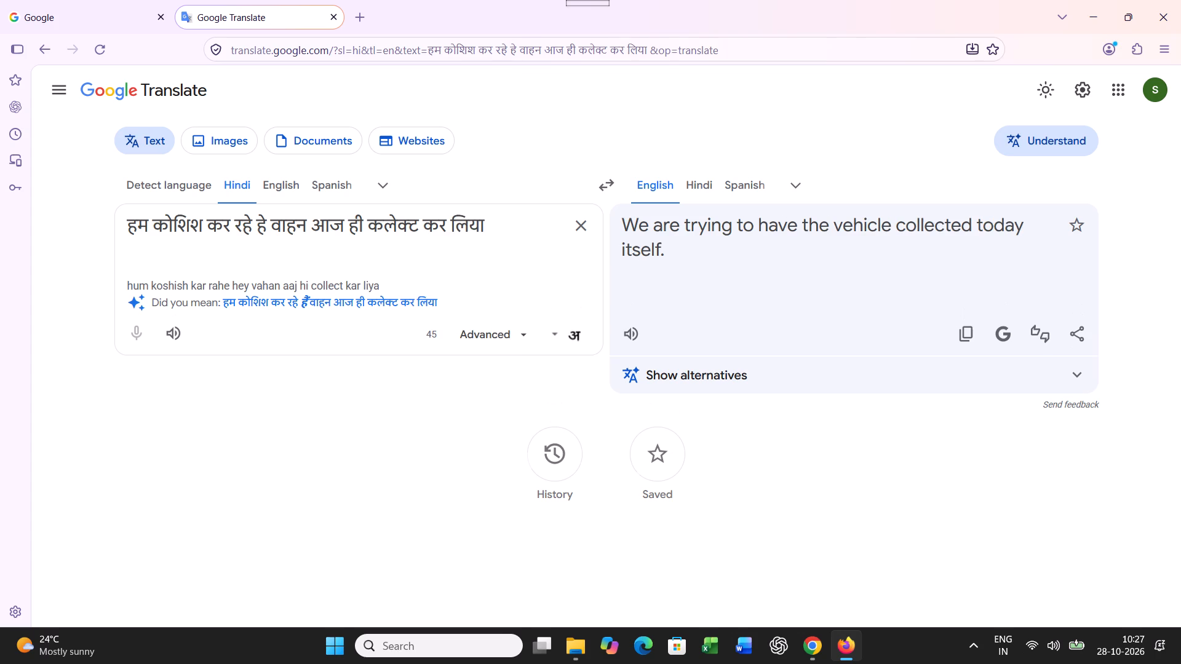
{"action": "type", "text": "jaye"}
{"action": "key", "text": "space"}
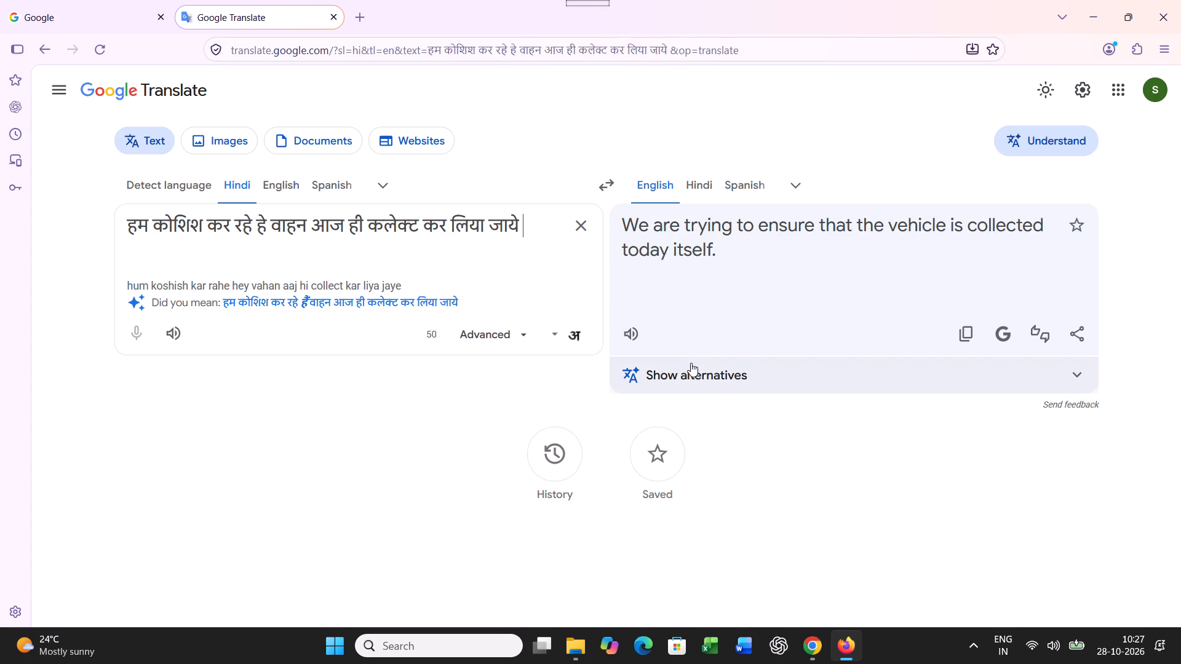
Select the full English translation, "We are trying to ensure that the vehicle is collected today itself.".
{"action": "left_click_drag", "start_coordinate": [611, 222], "coordinate": [752, 283]}
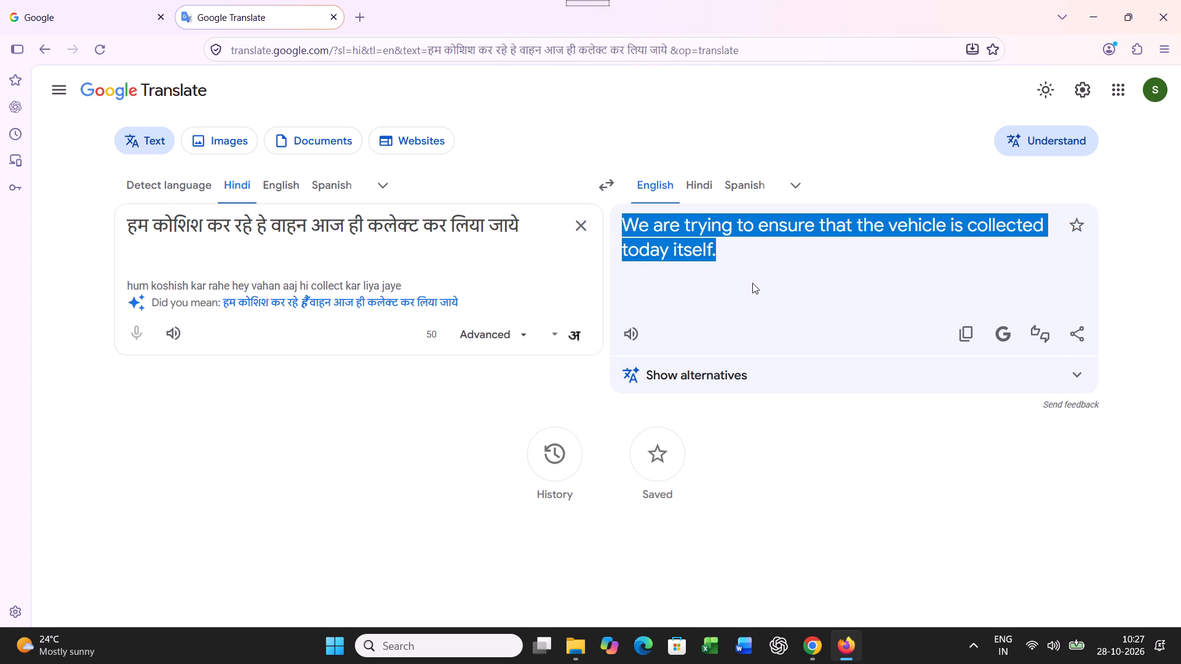